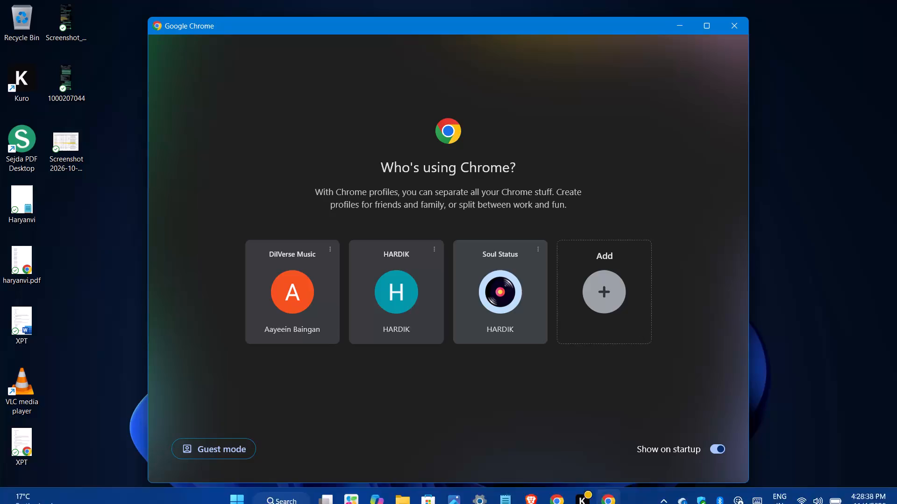
Open a browsing session with the Chrome profile that has the teal "H" avatar.
left_click(408, 308)
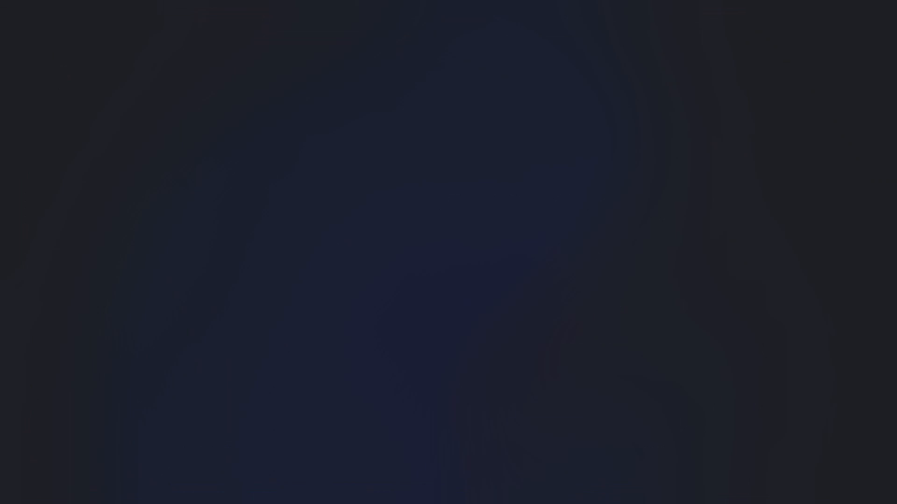
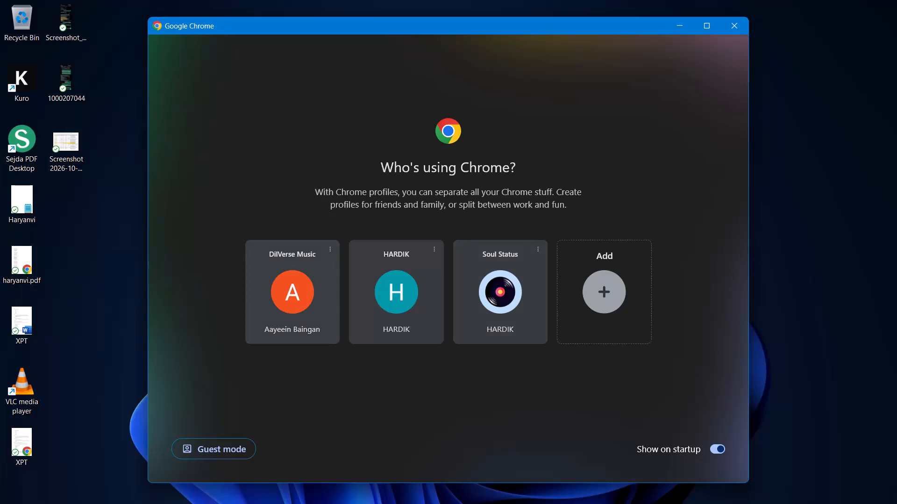
Start a browsing session with the DilVerse Music Chrome profile and open YouTube from the Google apps.
left_click(329, 289)
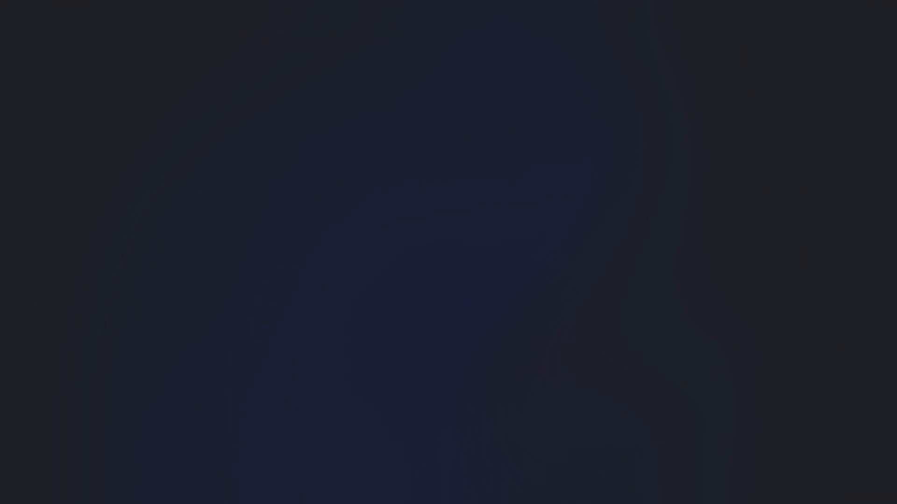
left_click(854, 76)
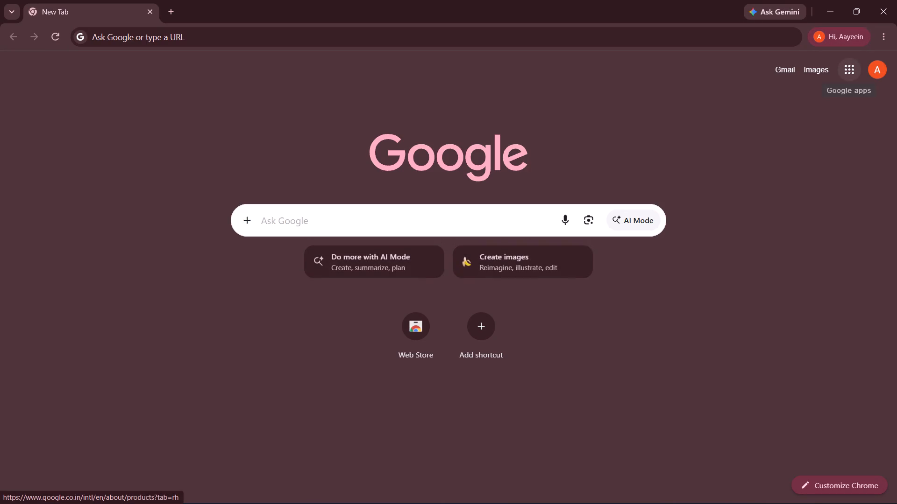
left_click(735, 214)
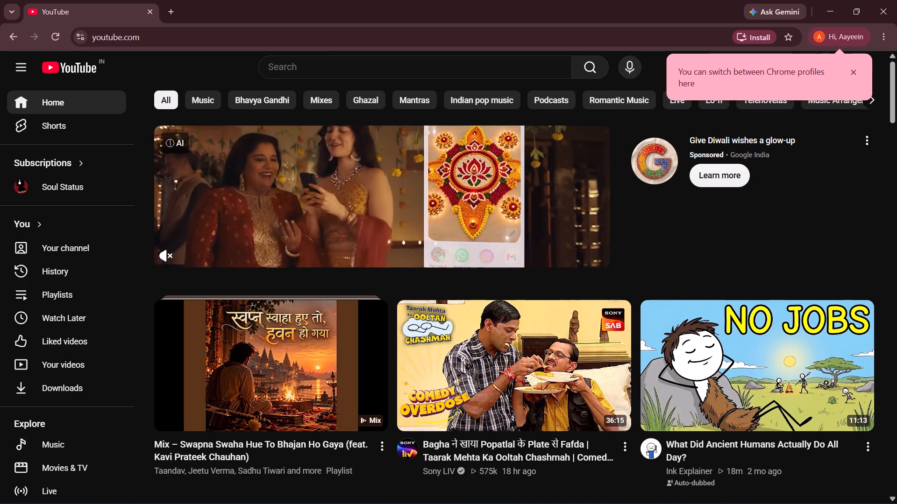
left_click(852, 71)
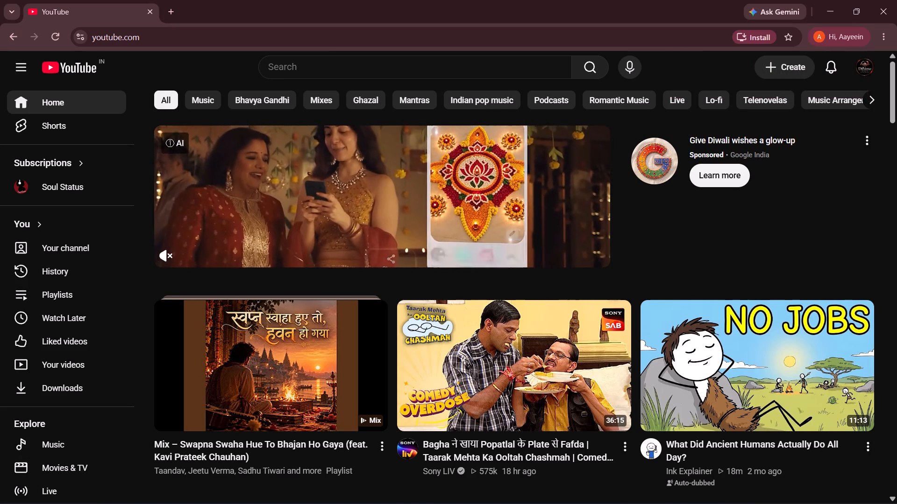
left_click(869, 71)
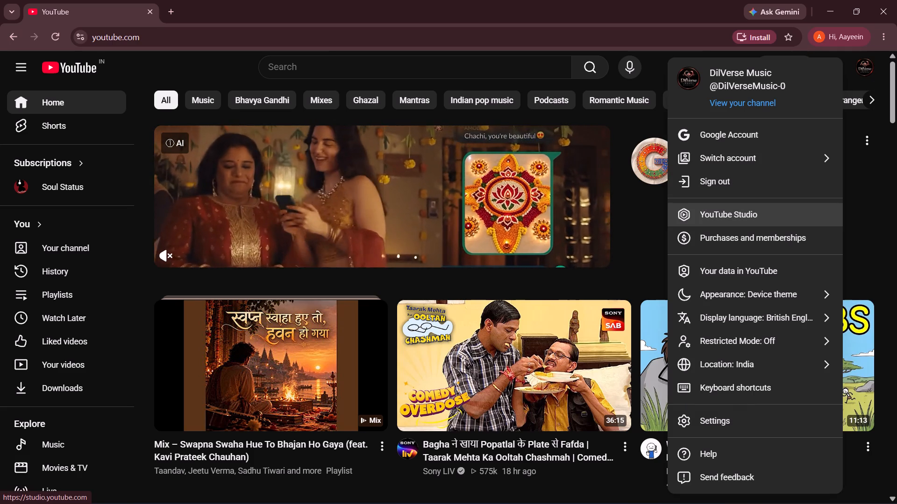
left_click(783, 215)
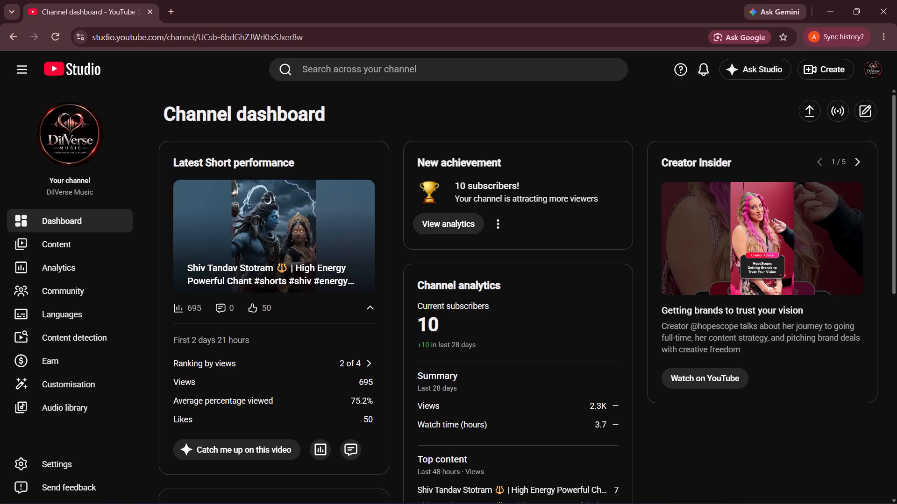
left_click(65, 235)
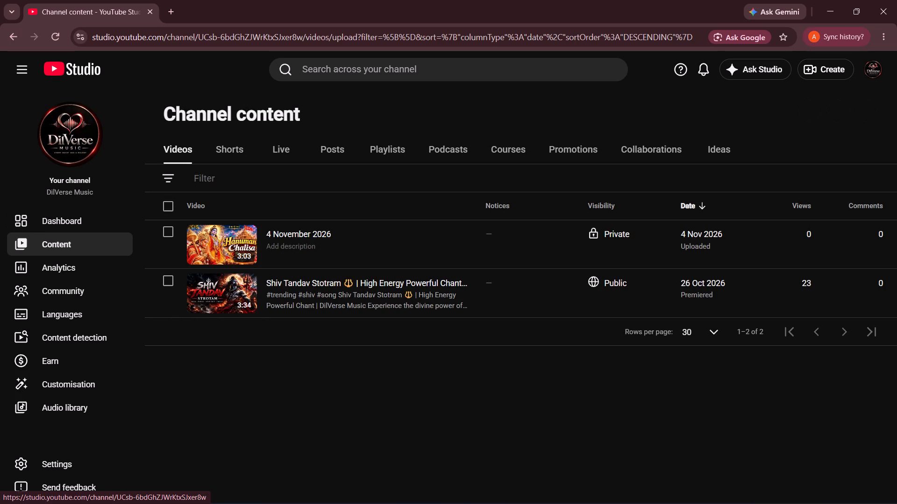
left_click(273, 256)
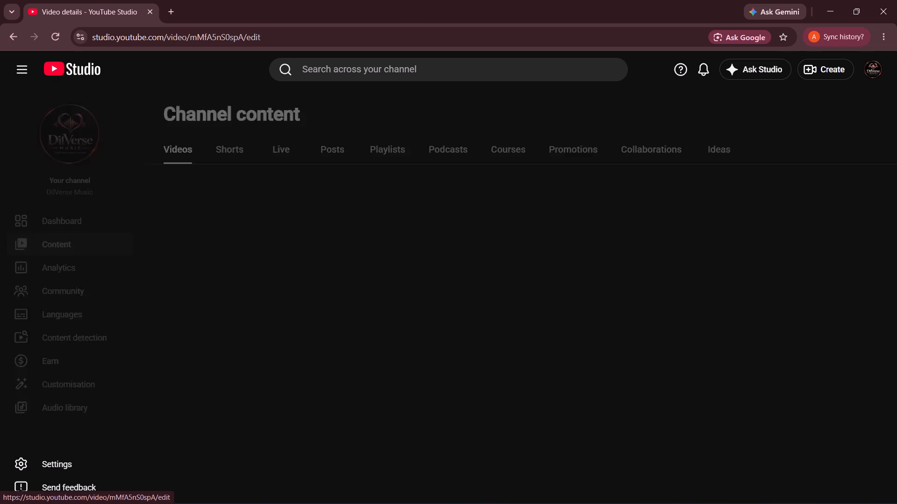
Open YouTube in a second browser tab alongside the video details page.
left_click(171, 8)
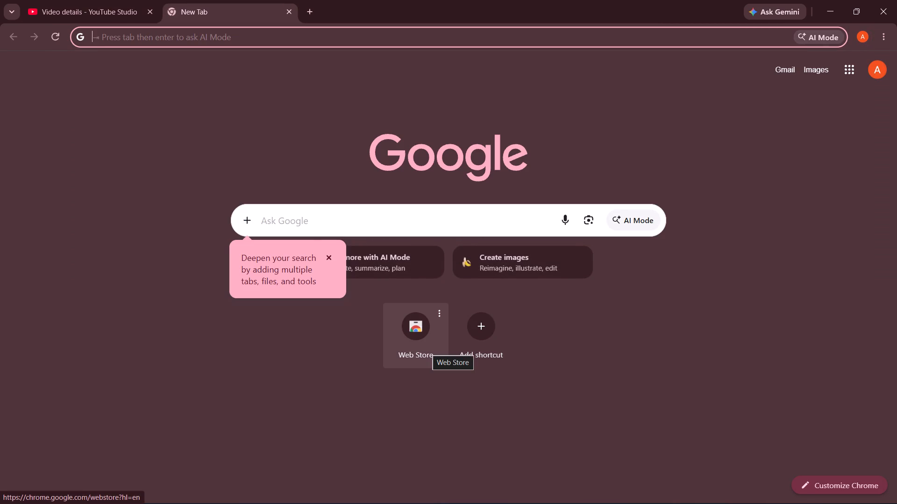
left_click(845, 71)
left_click(732, 211)
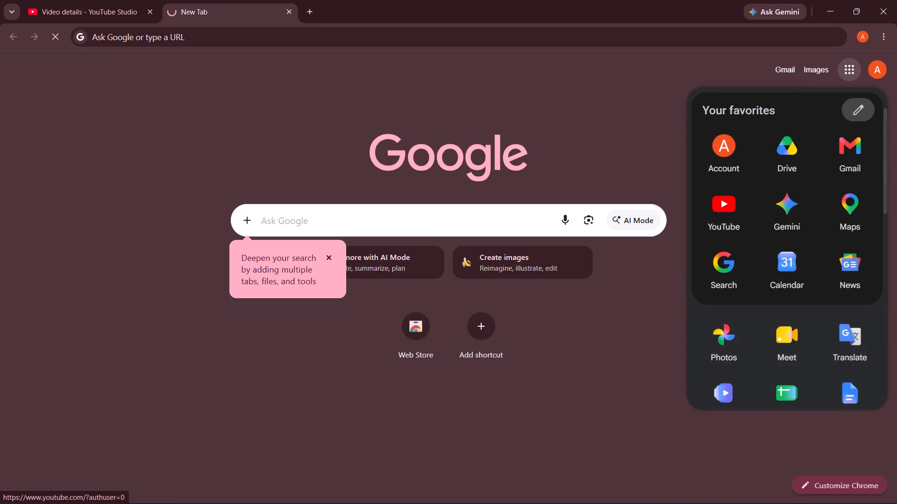
Clear the existing title of the Hanuman Chalisa video on its details page in YouTube Studio.
left_click(92, 0)
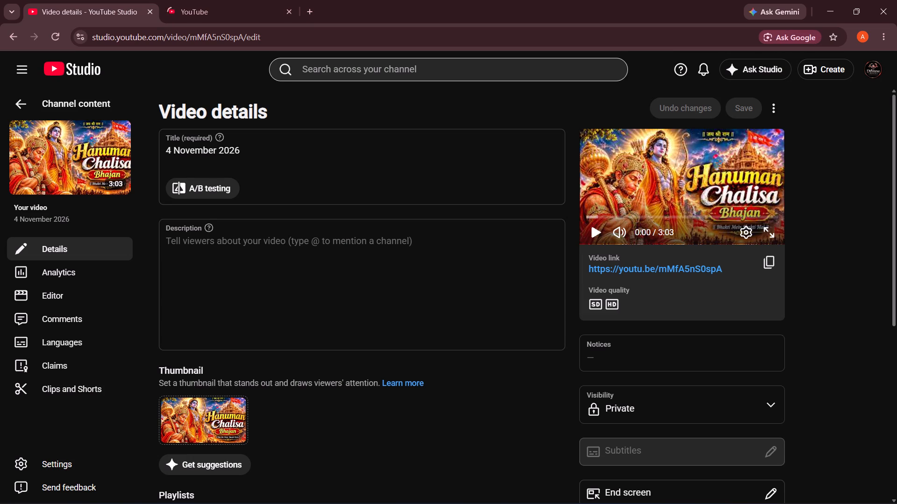
left_click(276, 149)
key("BackSpace")
key("BackSpace")
key("BackSpace")
key("BackSpace")
key("BackSpace")
key("BackSpace")
key("BackSpace")
key("BackSpace")
key("BackSpace")
key("BackSpace")
key("BackSpace")
key("BackSpace")
key("BackSpace")
key("BackSpace")
key("BackSpace")
key("BackSpace")
key("BackSpace")
key("BackSpace")
key("BackSpace")
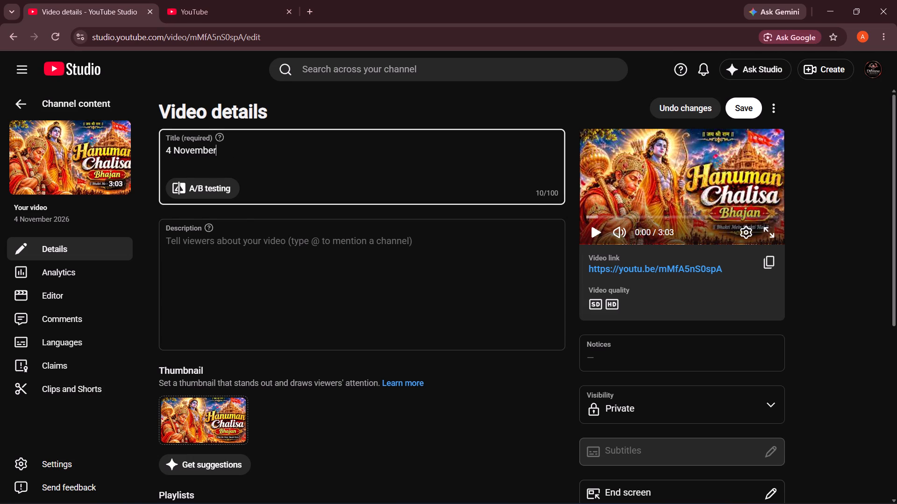
Search YouTube in the second tab for "hanuman chalisa bhajan".
left_click(175, 0)
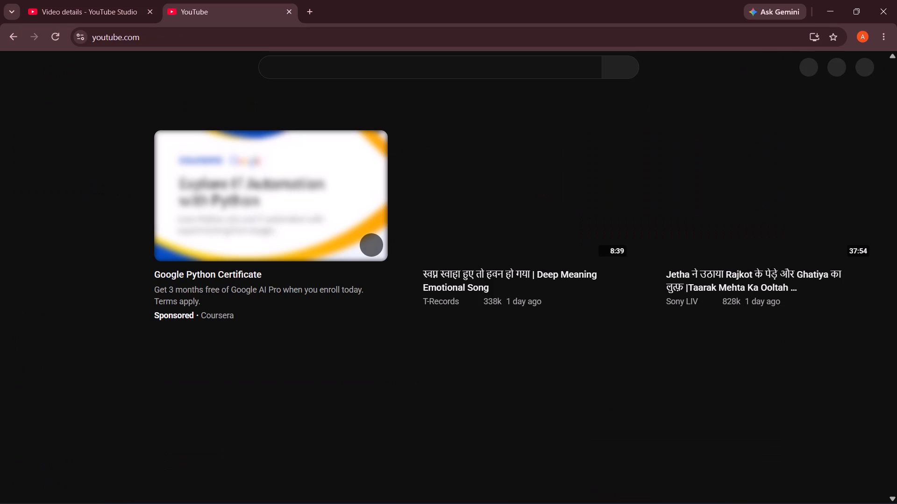
left_click(327, 68)
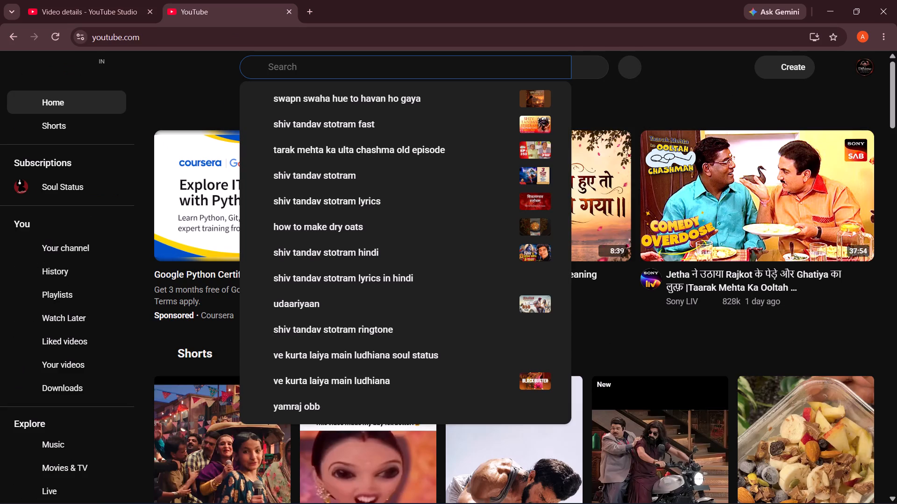
type("hanuman")
key("space")
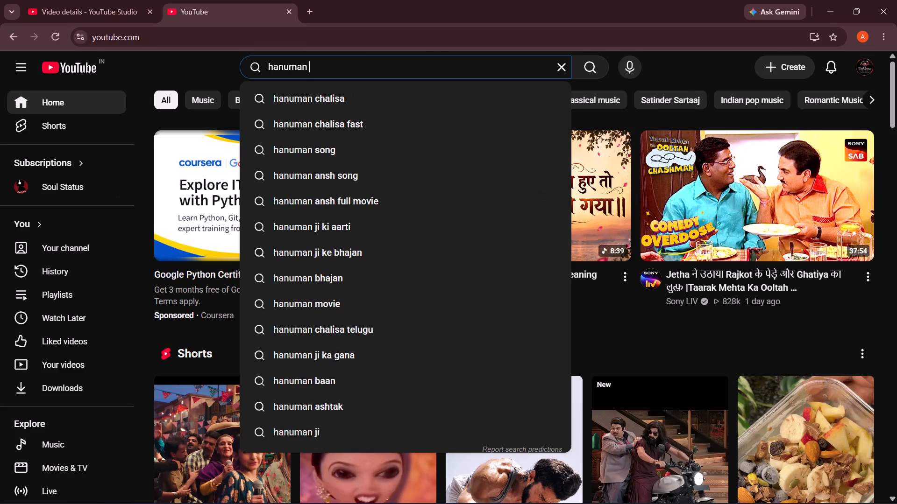
type("chalisa")
key("space")
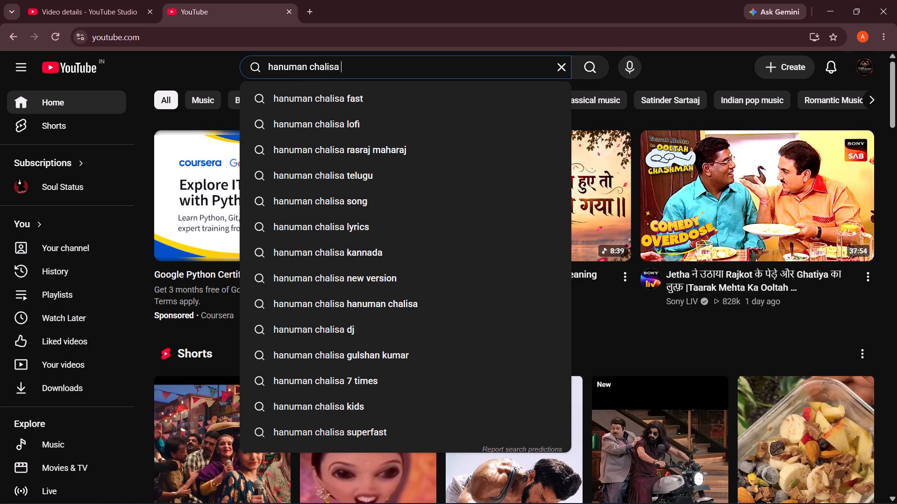
key("b")
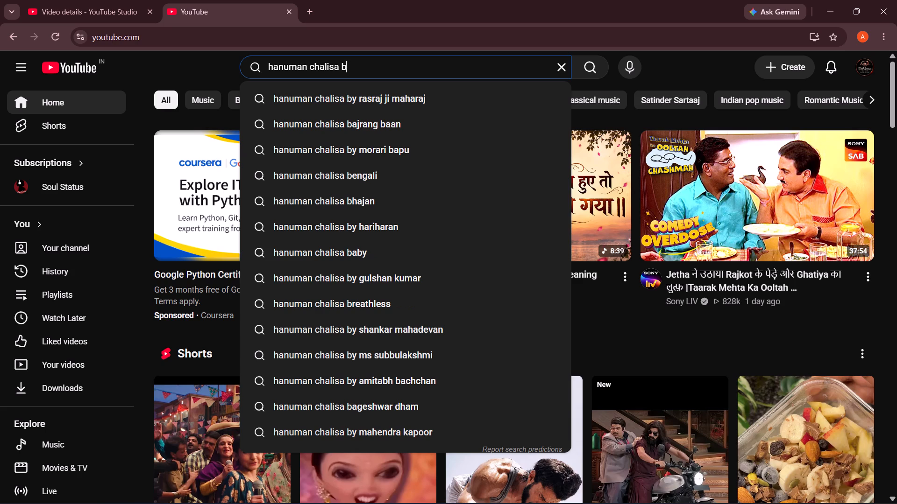
left_click(370, 198)
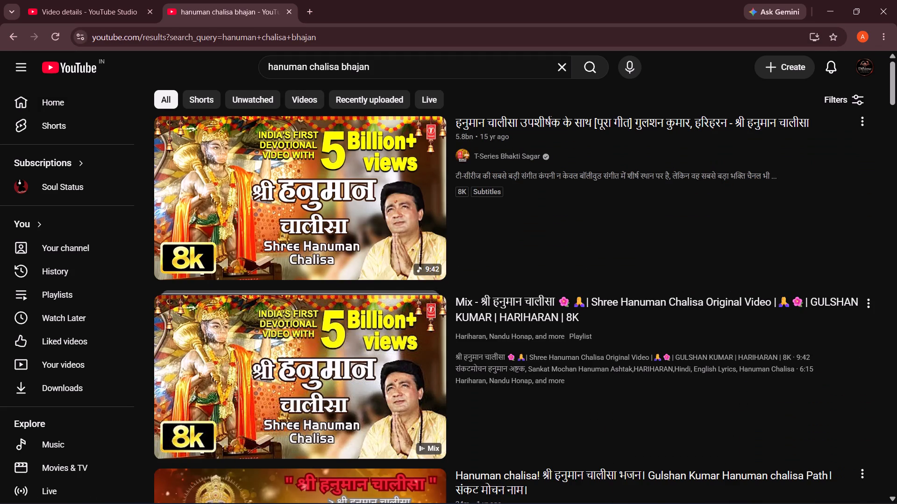
Browse the Hanuman Chalisa search results to examine how similar videos are titled.
scroll(653, 317, "down", 3)
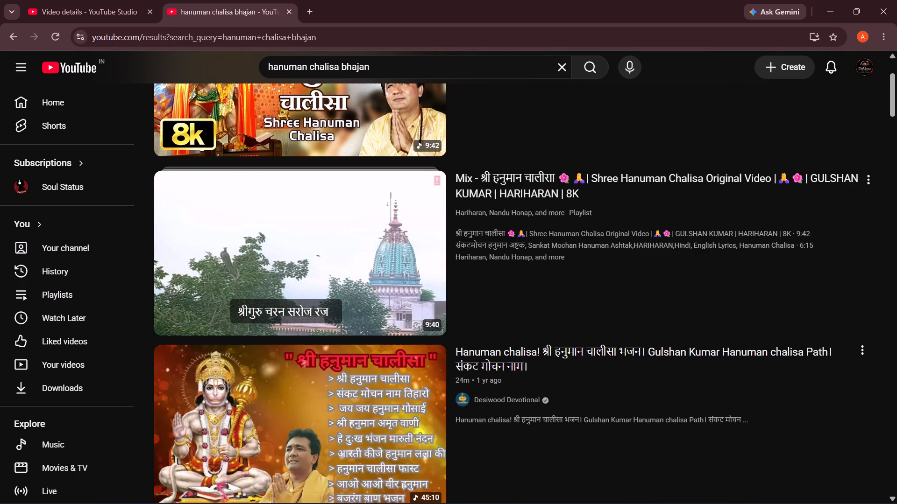
scroll(653, 317, "down", 5)
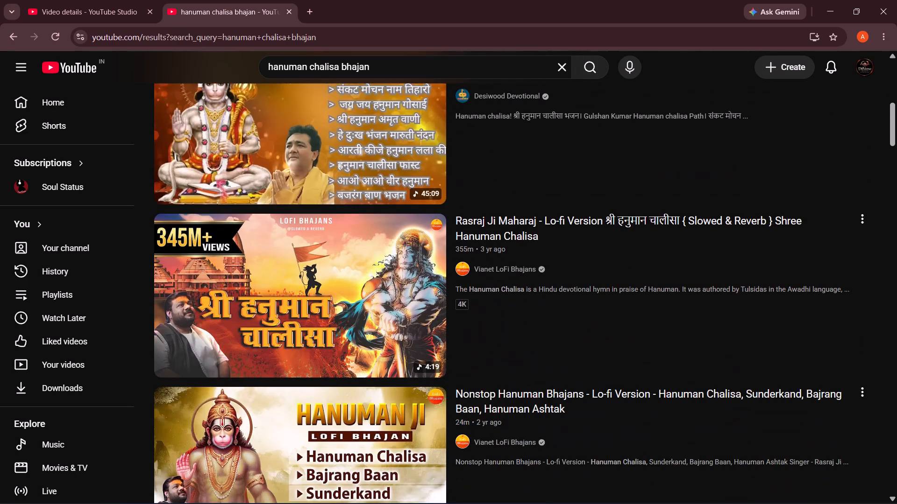
scroll(653, 317, "down", 2)
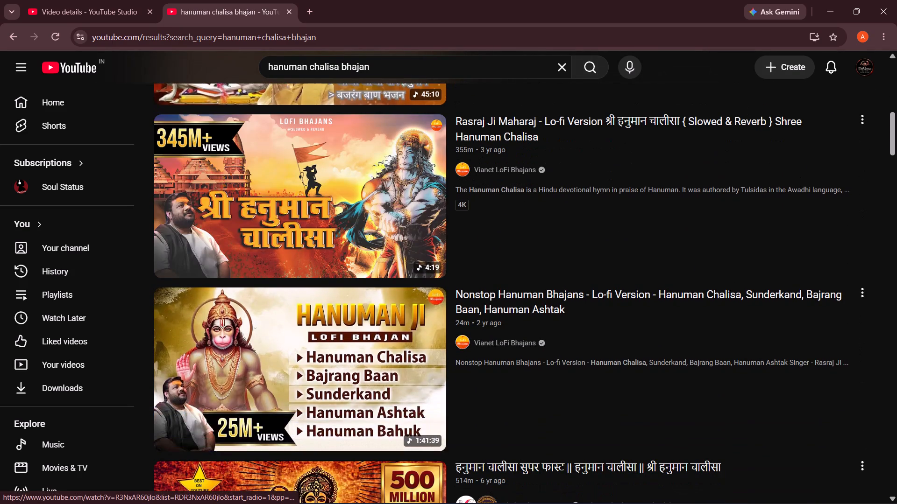
scroll(653, 317, "down", 6)
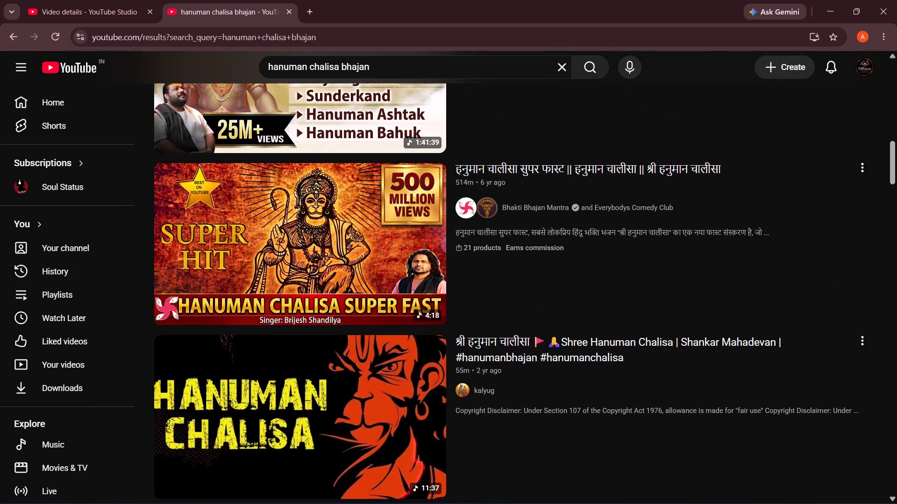
scroll(653, 317, "down", 4)
scroll(653, 317, "up", 2)
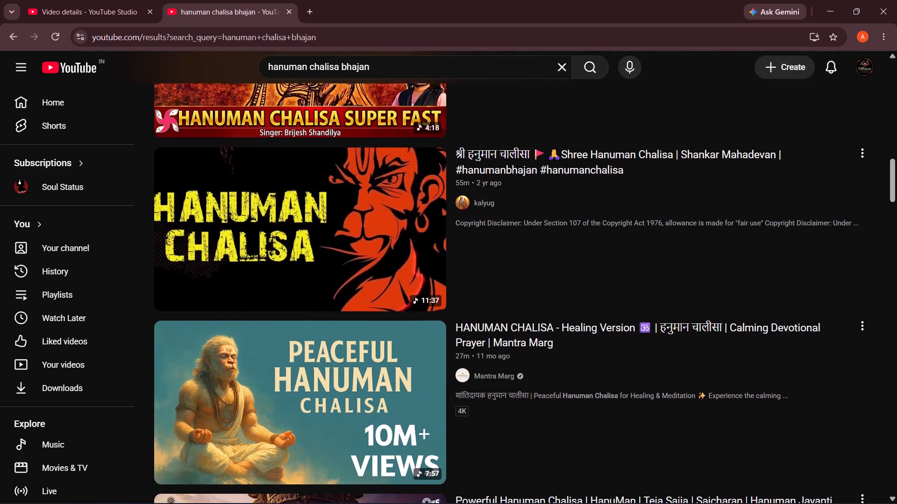
scroll(653, 317, "up", 4)
scroll(653, 317, "left", 8)
scroll(653, 317, "up", 4)
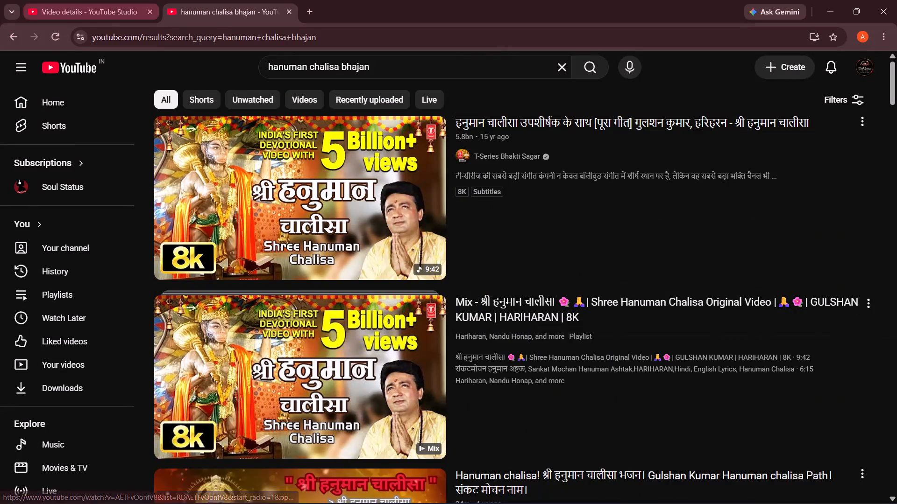
Enter "Hanuman Chalisa Traditional Bhajan |" as the beginning of the video's title in YouTube Studio.
left_click(134, 0)
left_click(331, 153)
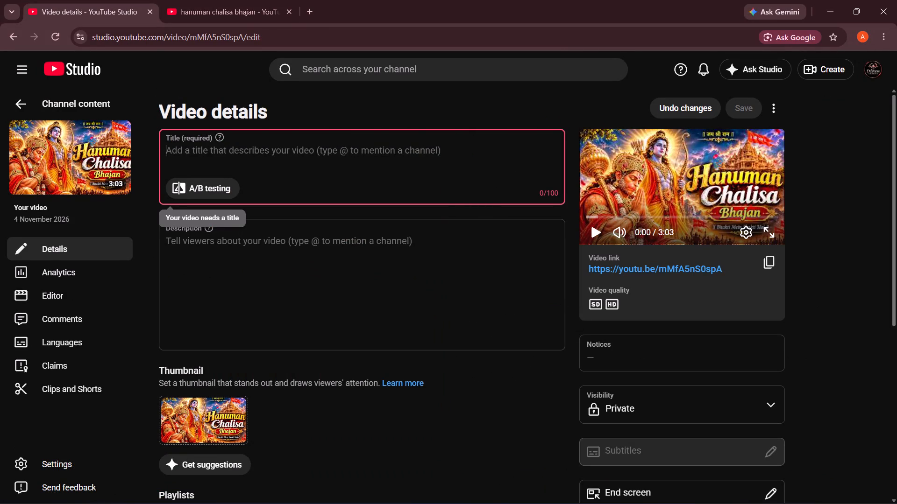
type("Hanuman")
key("space")
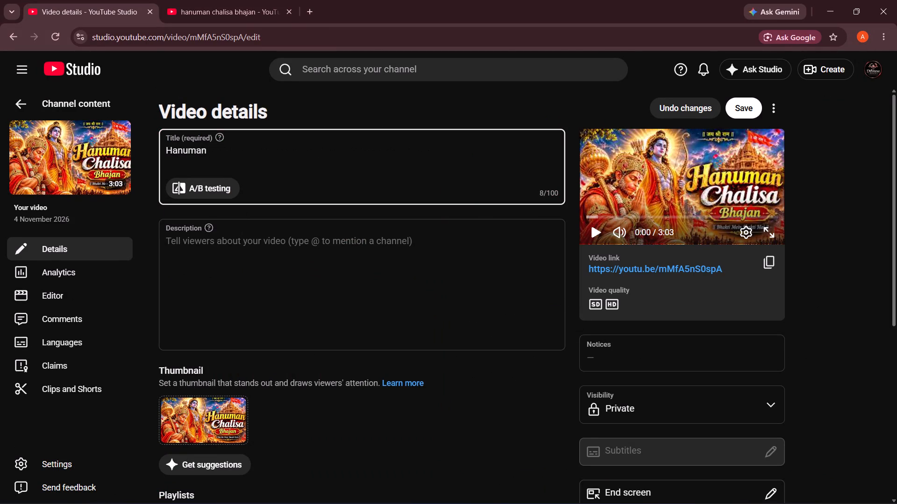
type("Chalisa")
key("space")
type("Traditional")
key("space")
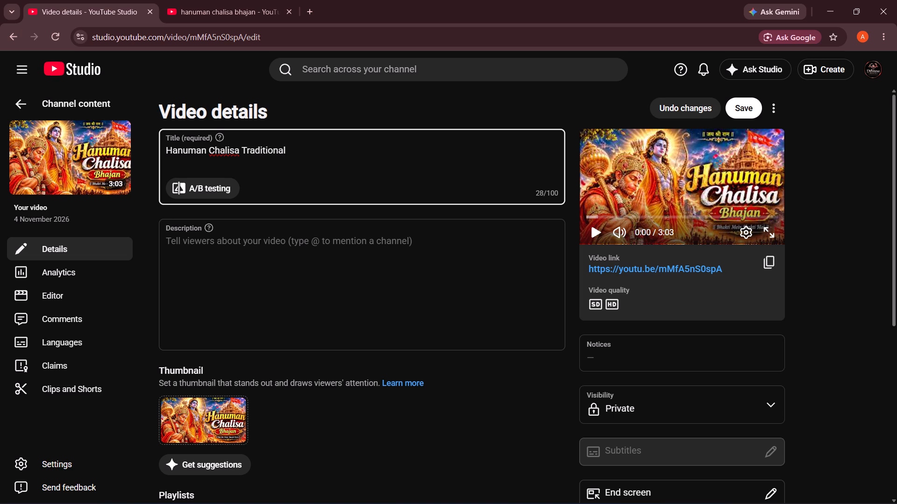
type("Bhajan")
key("space")
type("|")
key("space")
Examine the titles of similar videos in the "hanuman chalisa bhajan" search results on YouTube.
left_click(241, 0)
scroll(464, 276, "down", 1)
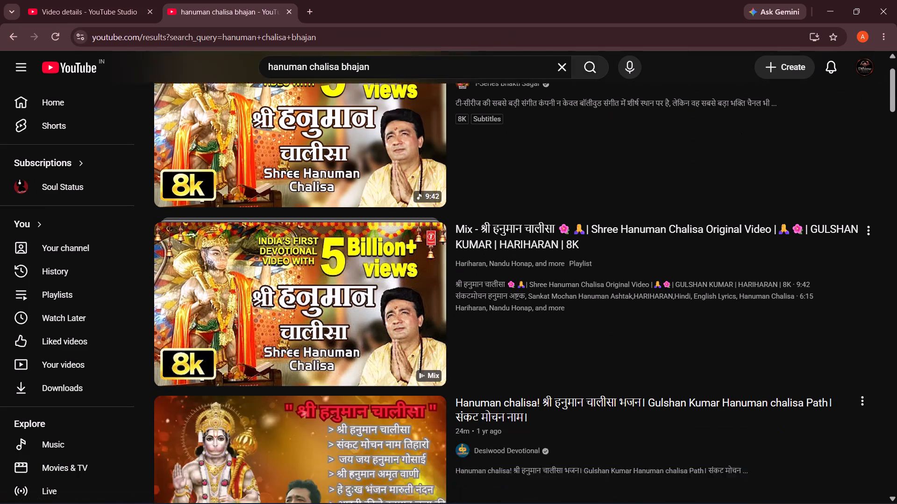
scroll(464, 276, "down", 2)
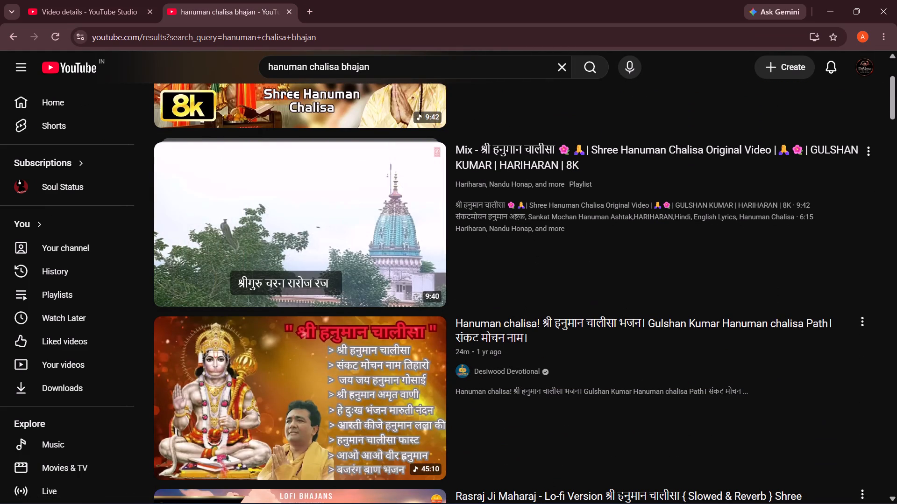
scroll(464, 276, "up", 1)
scroll(464, 276, "down", 4)
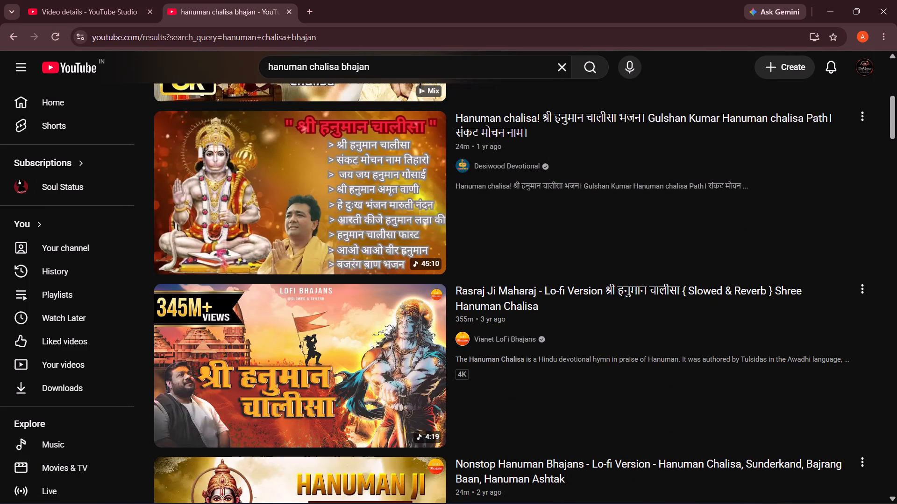
scroll(464, 276, "down", 5)
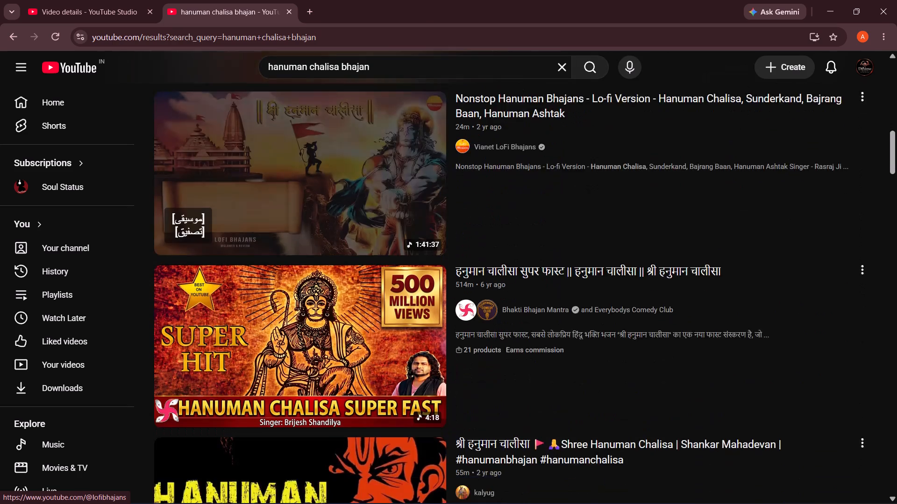
scroll(464, 276, "down", 5)
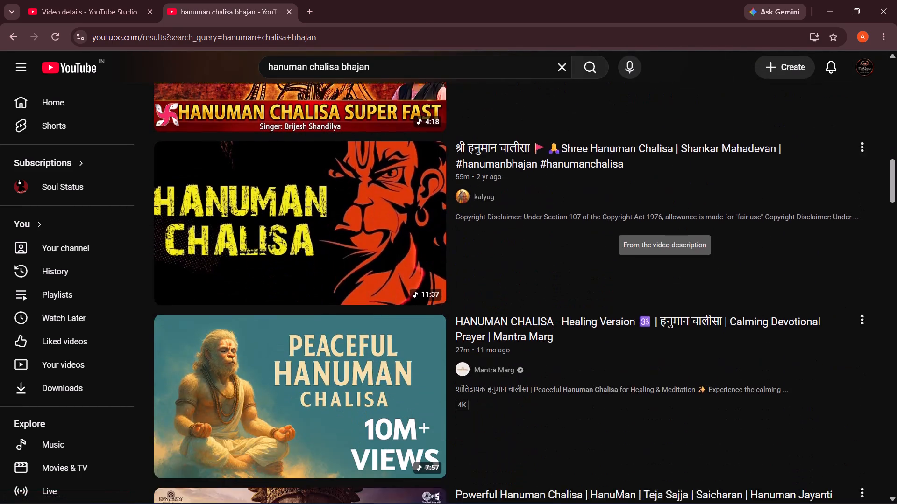
scroll(464, 276, "down", 8)
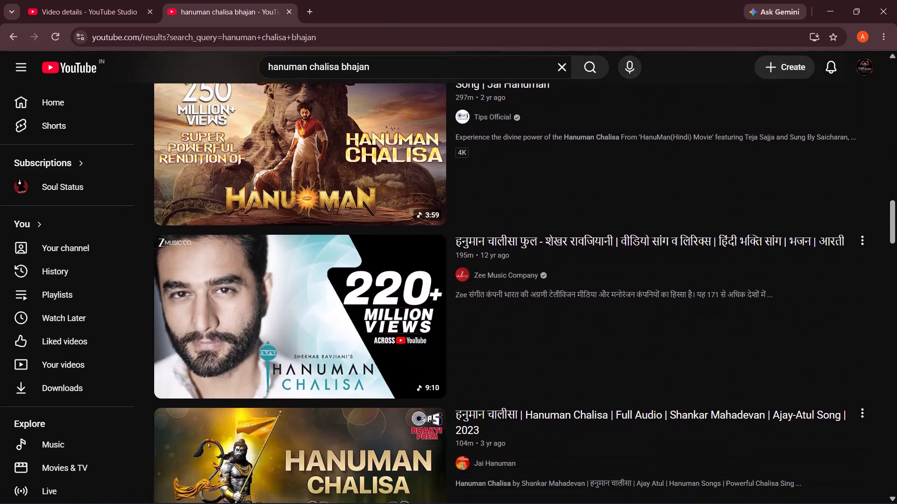
scroll(464, 276, "down", 2)
scroll(464, 276, "up", 20)
scroll(464, 276, "up", 10)
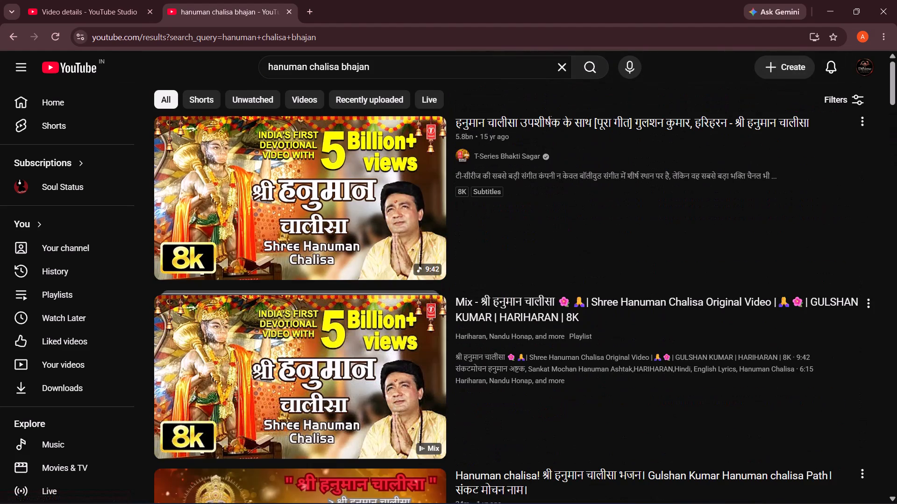
Continue the Hanuman Chalisa video's title in YouTube Studio with "Fast Hanuman Chalisa |".
left_click(121, 0)
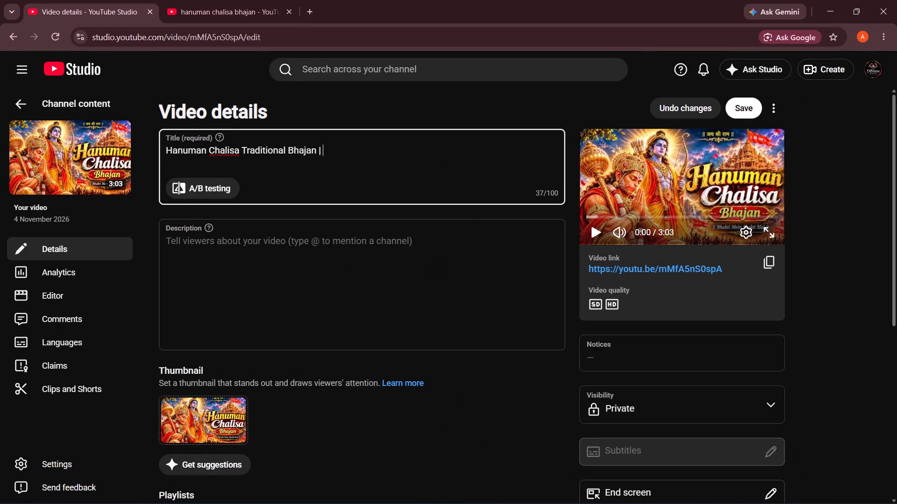
type("Fast")
key("space")
type("Hanuman")
key("space")
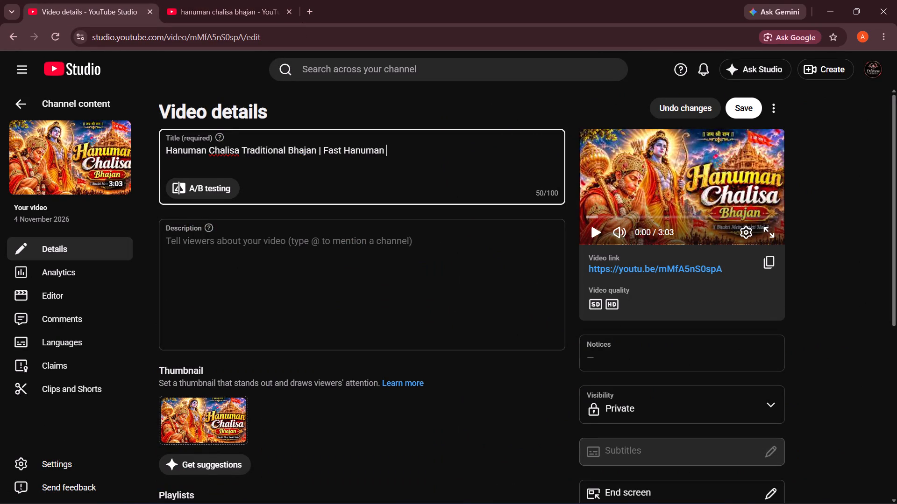
type("Chalisa")
key("space")
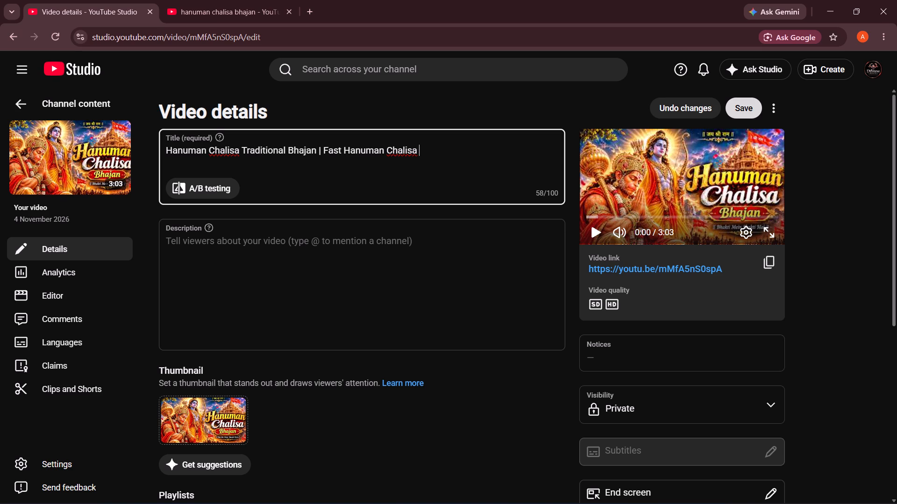
type("|")
Finish the title with the channel name "DilVerse Music", capital V included, and save the video's changes.
key("space")
type("Dilverse")
key("space")
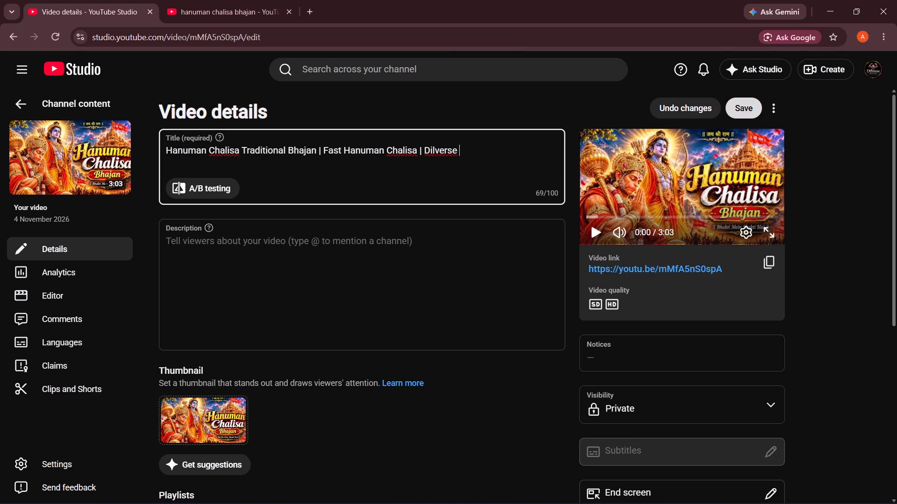
type("Musiv")
key("BackSpace")
key("c")
left_click(442, 151)
key("Left")
key("BackSpace")
key("shift+v")
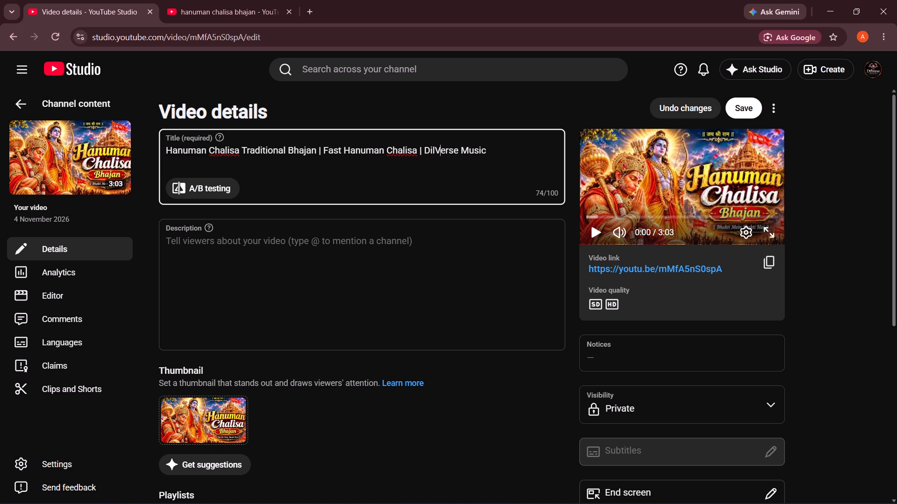
left_click(755, 107)
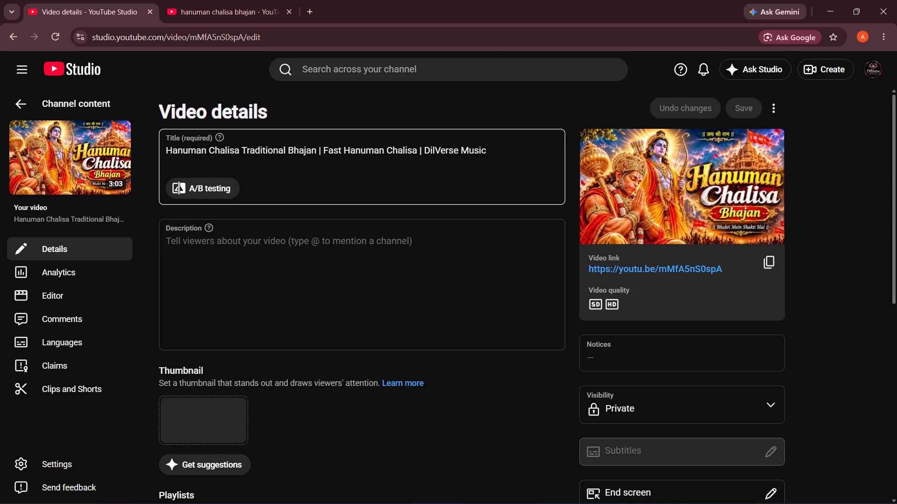
Look at the description of the channel's Shiv Tandav Stotram video for reference, and return to the channel content list.
left_click(23, 98)
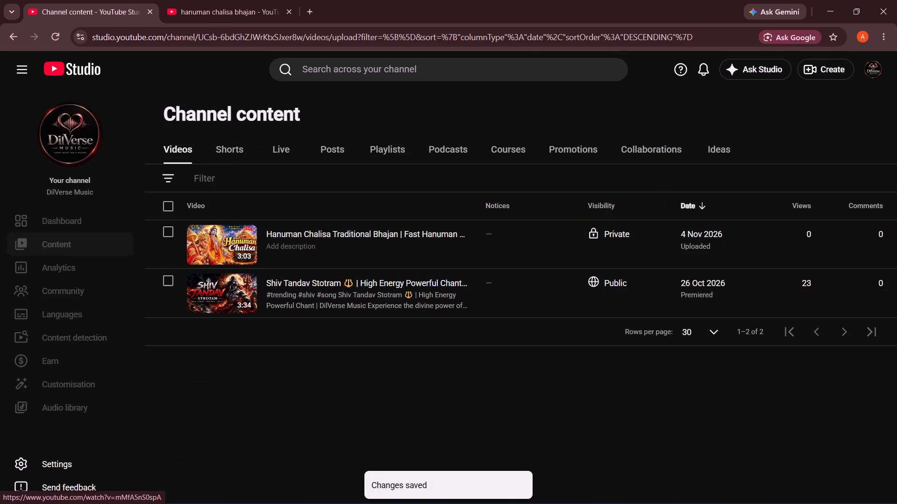
left_click(264, 309)
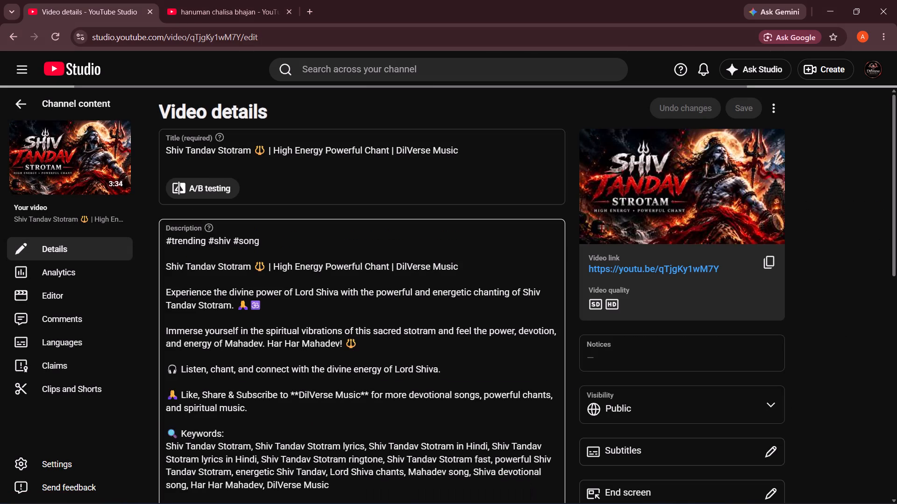
scroll(264, 309, "right", 14)
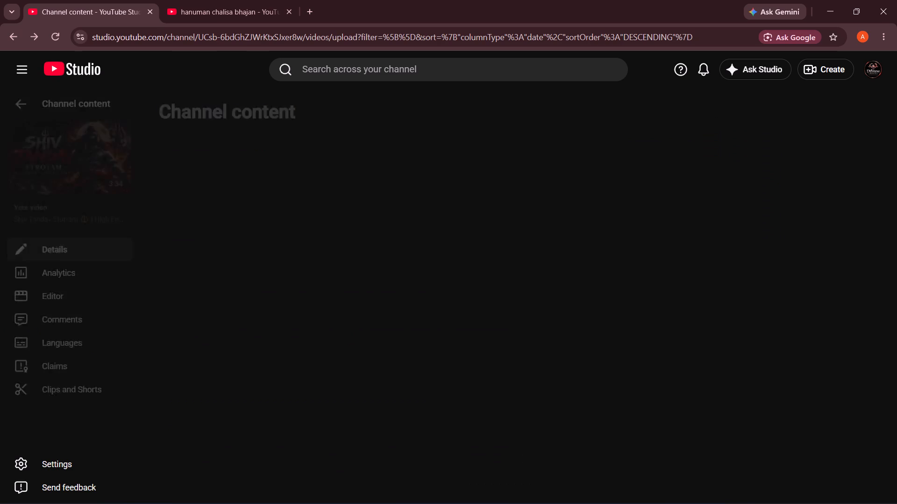
Open the Hanuman Chalisa video's details and start its description with the suggested hashtag #hanuman.
left_click(270, 258)
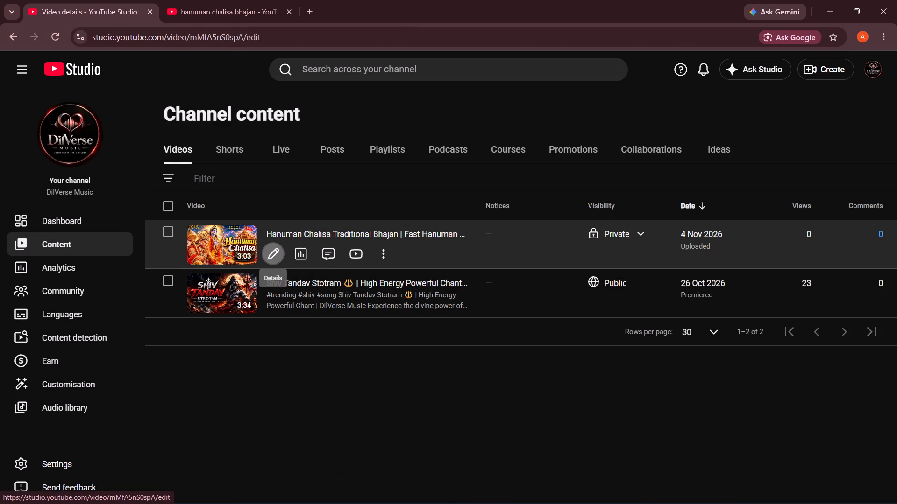
left_click(270, 258)
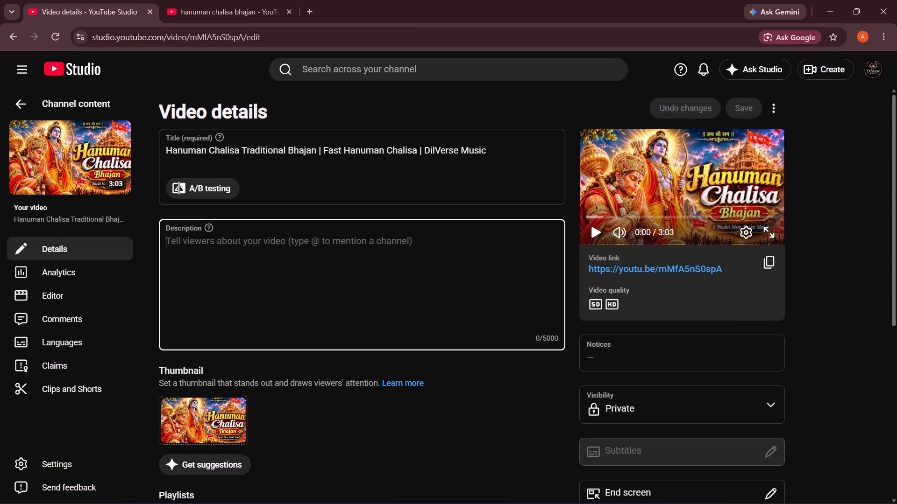
key("shift+numbersign")
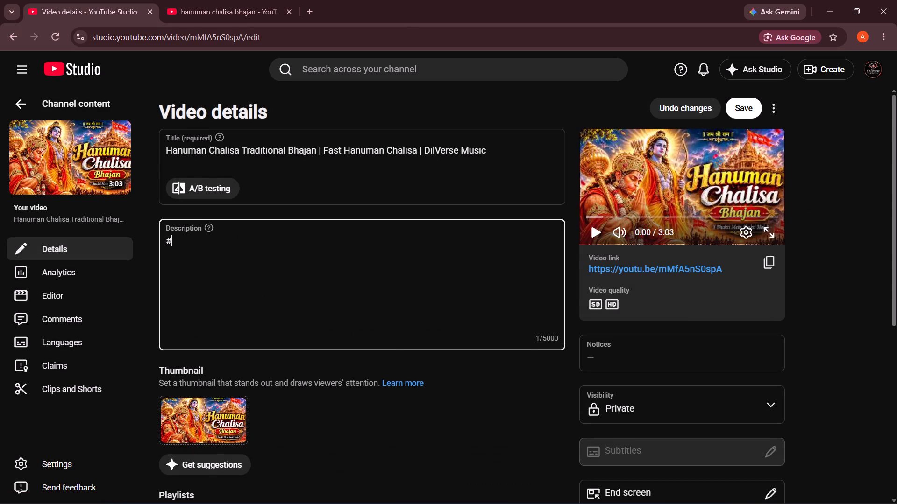
type("hanuman")
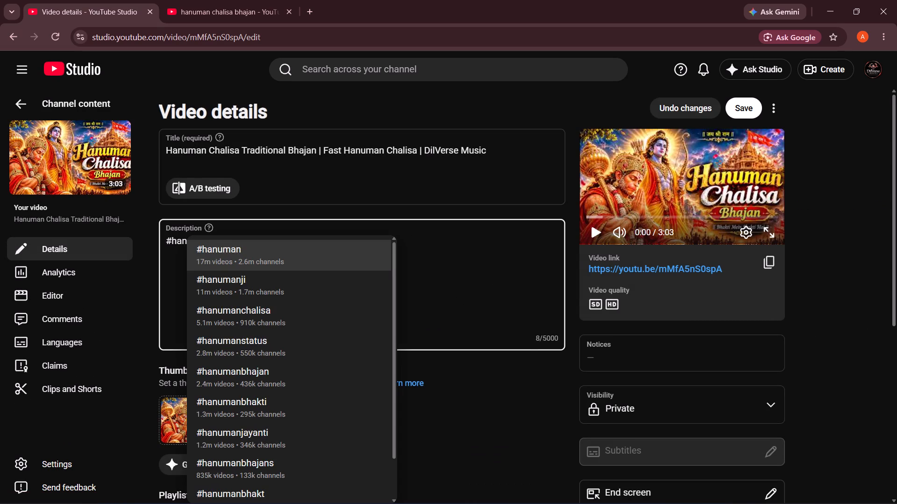
left_click(305, 258)
Add the suggested hashtags #hanumanchalisa and #bhajan after #hanuman in the description.
type("#chalisa")
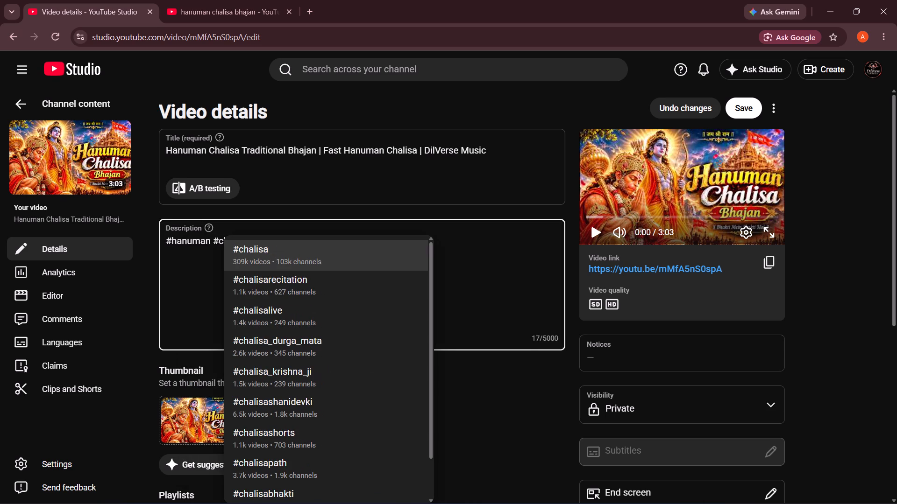
key("BackSpace")
key("BackSpace")
key("BackSpace")
key("BackSpace")
key("BackSpace")
key("BackSpace")
key("BackSpace")
type("hanuman")
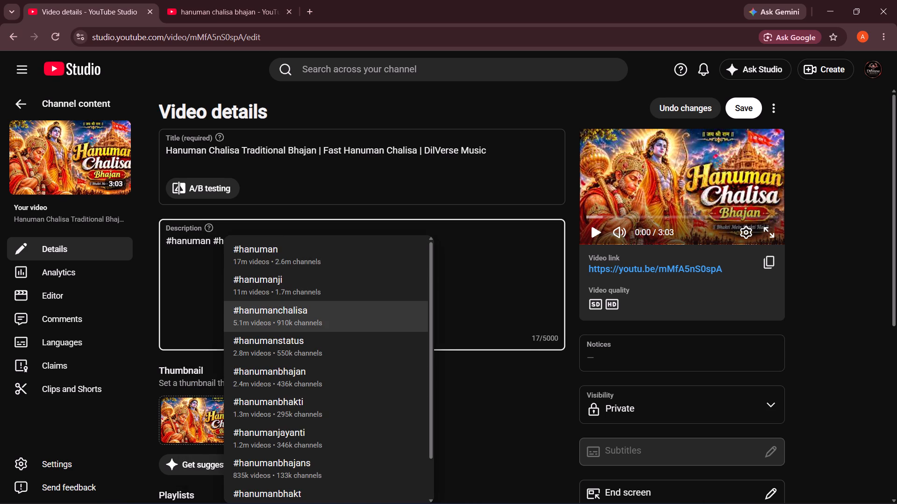
left_click(327, 309)
key("shift+numbersign")
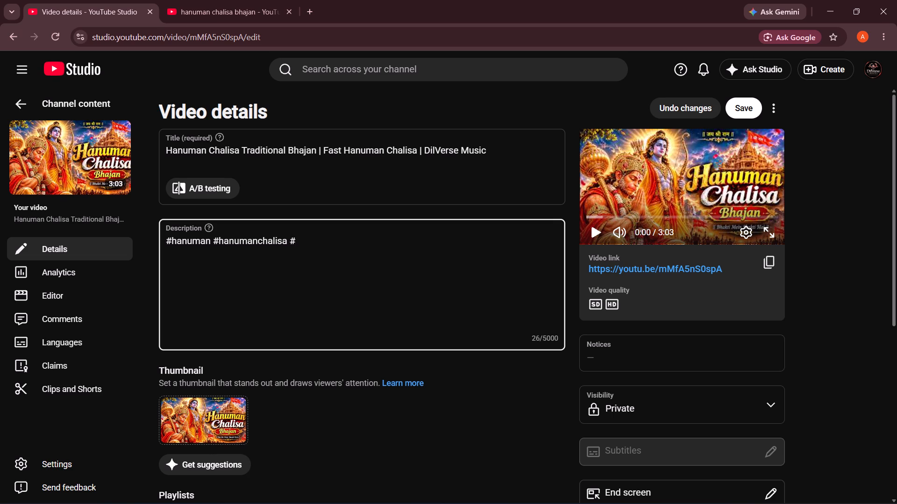
type("bhajan")
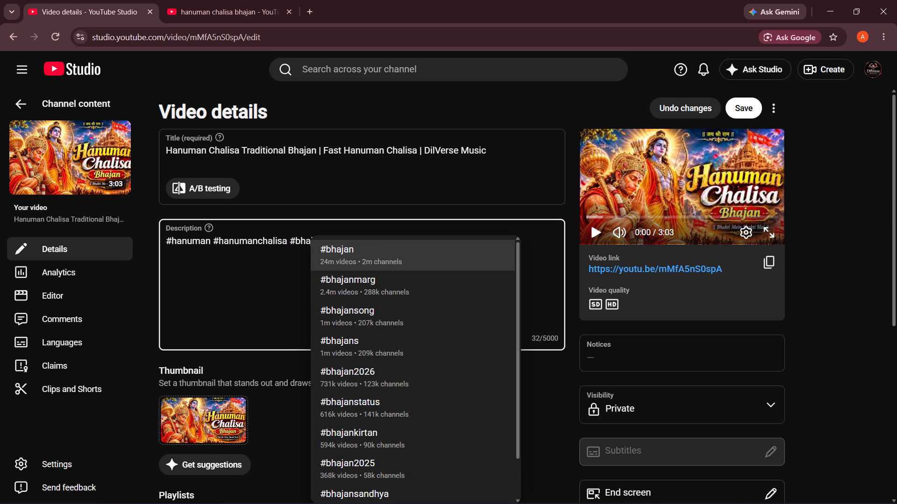
left_click(359, 255)
Copy the video's full title into the description beneath the hashtags, separated by one blank line.
key("shift+Return")
key("shift+Return")
key("shift+Return")
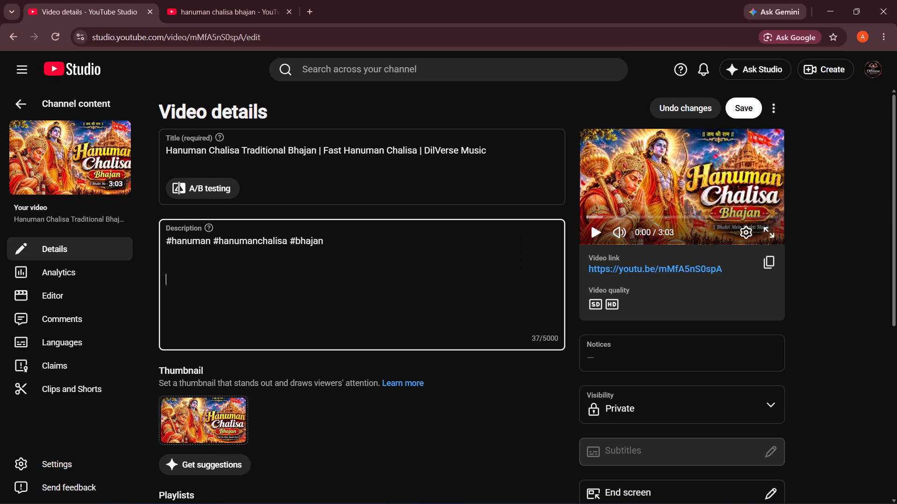
key("BackSpace")
triple_click(296, 148)
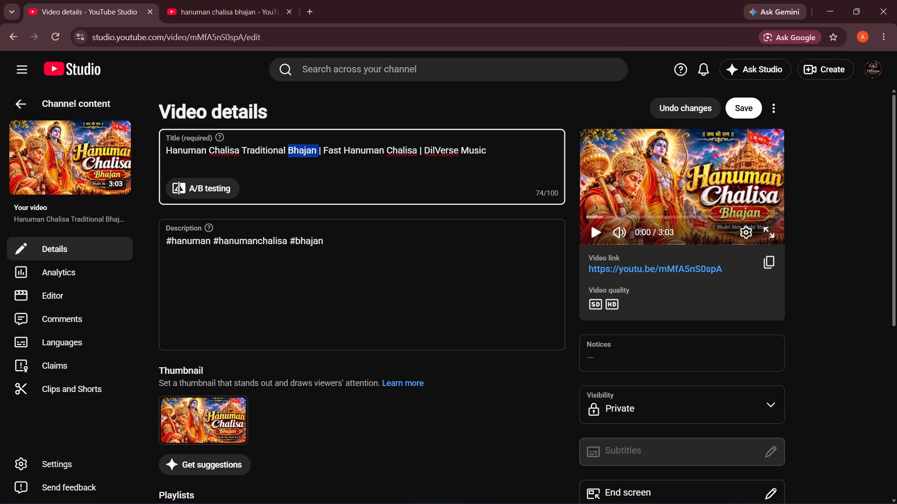
left_click(296, 148)
key("ctrl+c")
left_click(237, 271)
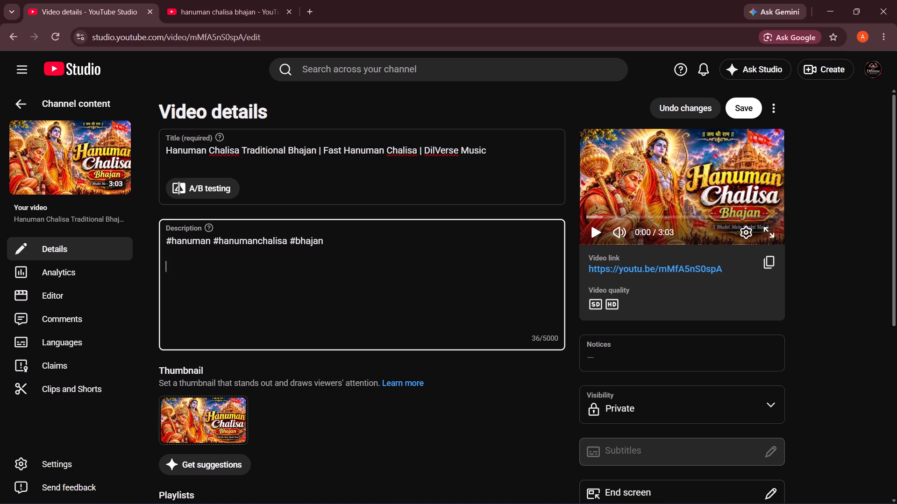
key("ctrl+v")
Add a "Keywords :" heading below the copied title in the description, with blank lines around it.
key("Return")
key("Return")
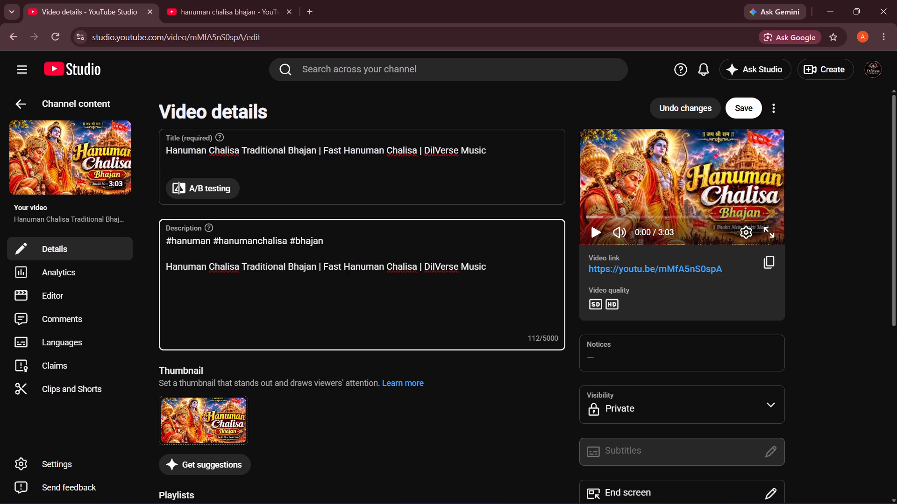
type("Keywords")
key("space")
key("shift+colon")
key("Return")
key("Return")
Expand the additional video details and answer No to the question about AI-generated or AI-edited content.
scroll(227, 414, "down", 2)
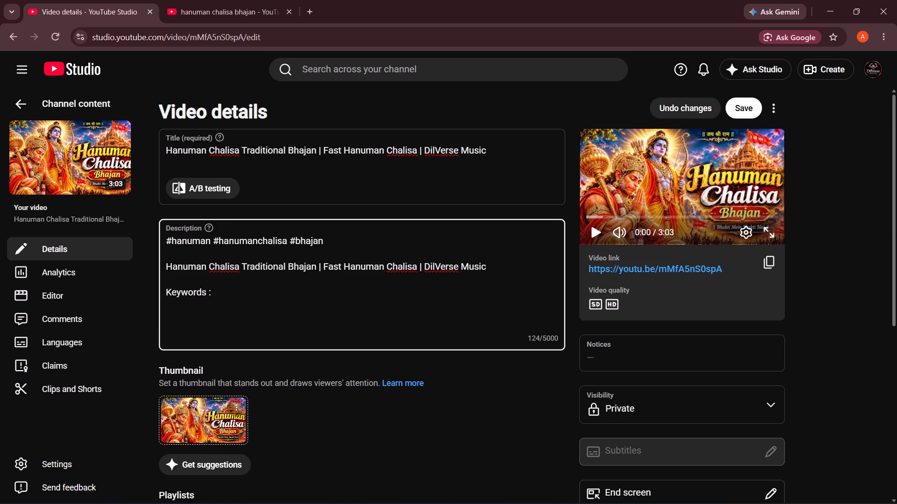
scroll(227, 414, "down", 1)
scroll(244, 364, "down", 4)
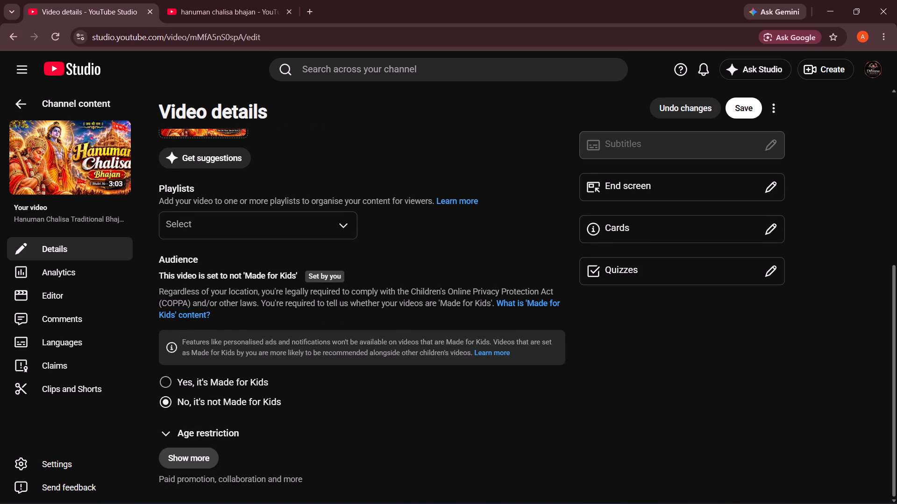
left_click(193, 460)
scroll(376, 414, "down", 5)
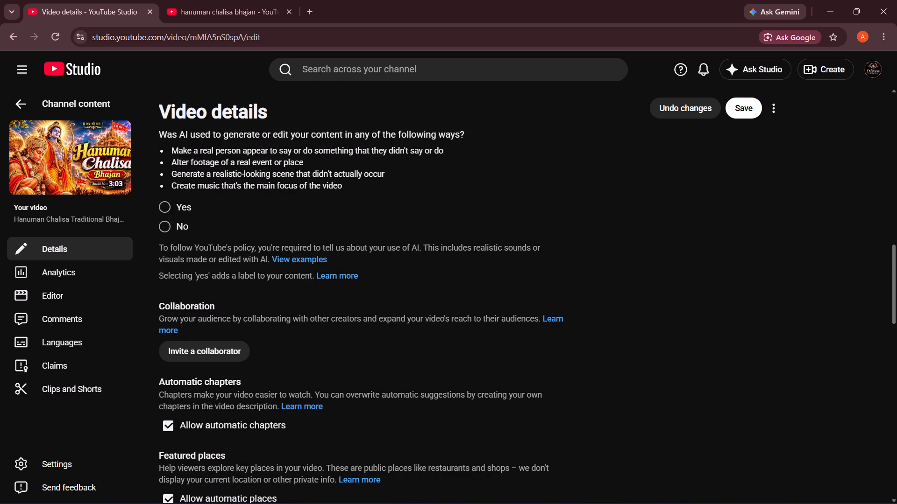
left_click(173, 229)
Set the title and description language to English (India).
scroll(255, 244, "down", 4)
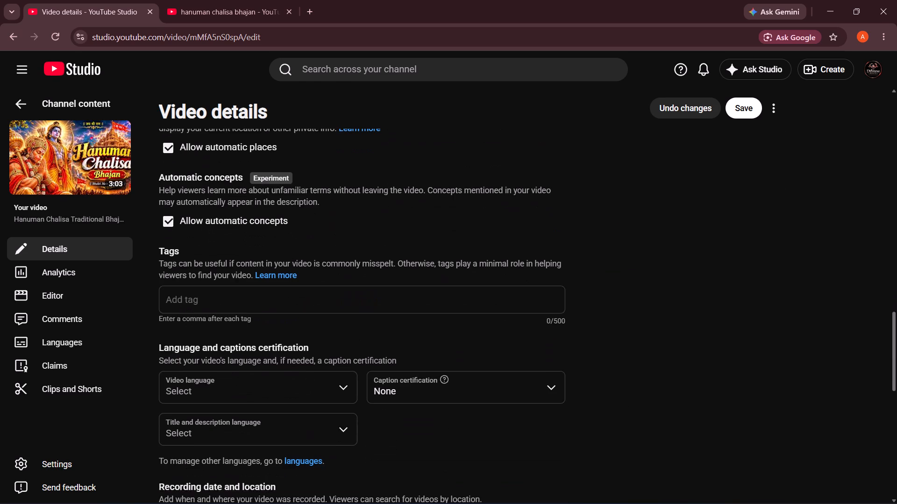
scroll(329, 346, "down", 1)
left_click(306, 334)
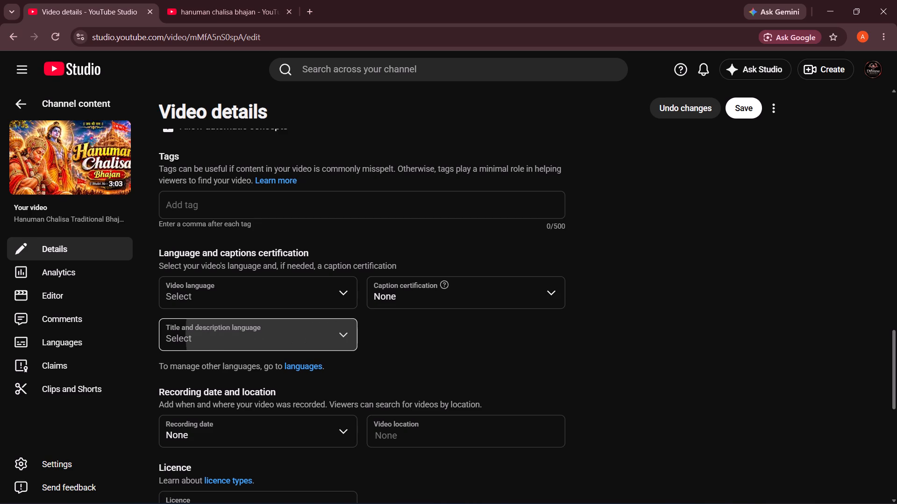
scroll(264, 306, "down", 2)
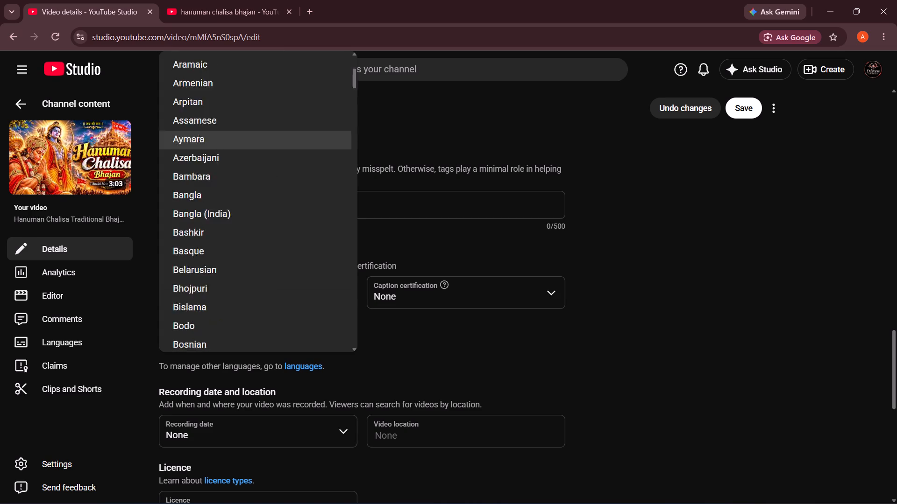
scroll(264, 306, "down", 8)
scroll(264, 306, "up", 1)
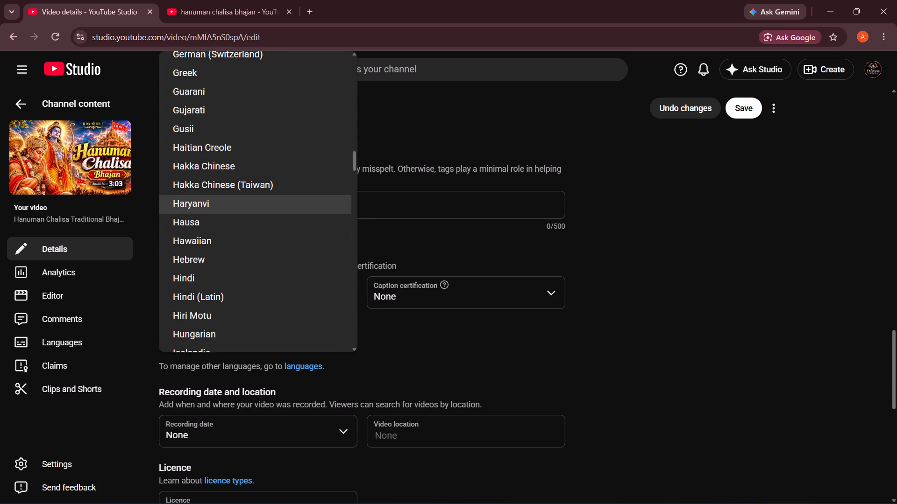
scroll(216, 197, "down", 2)
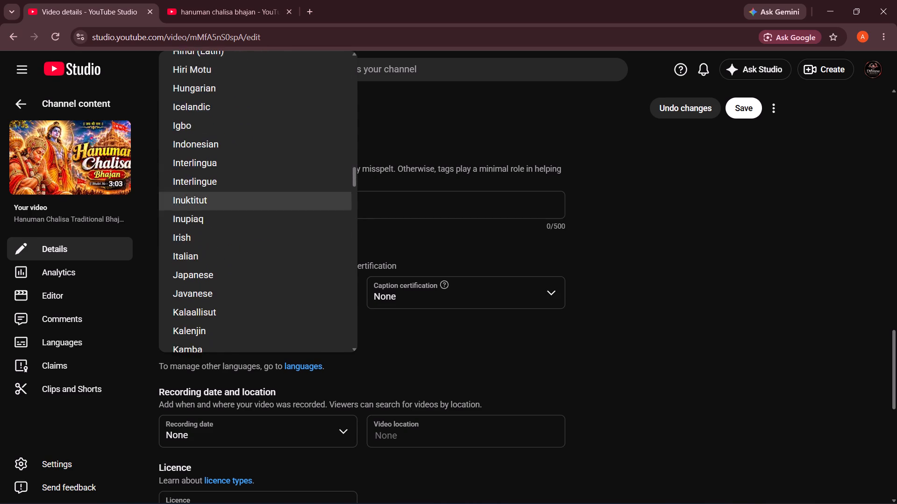
scroll(216, 197, "up", 9)
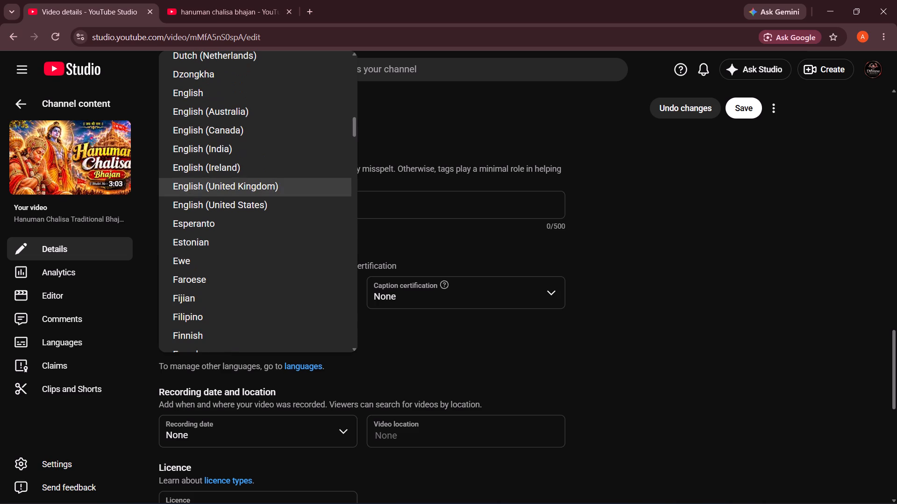
left_click(232, 149)
Set the video language to Hindi.
left_click(220, 301)
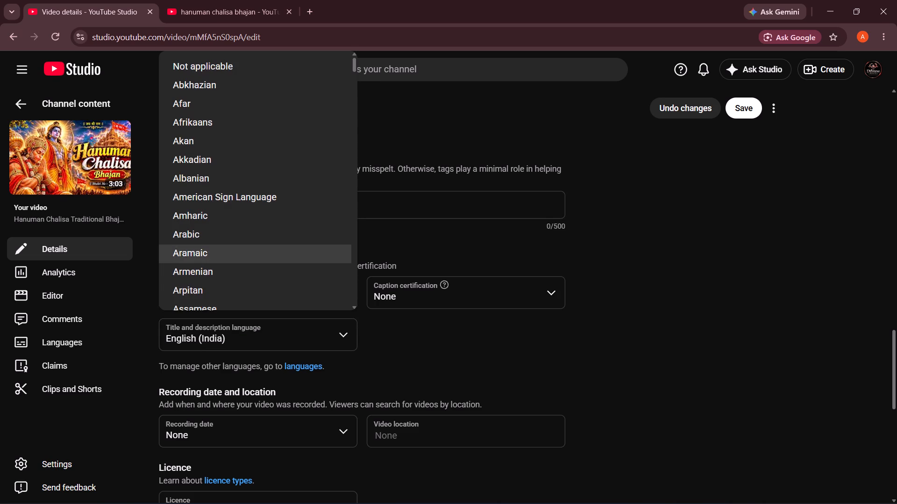
scroll(242, 259, "down", 11)
scroll(242, 259, "up", 1)
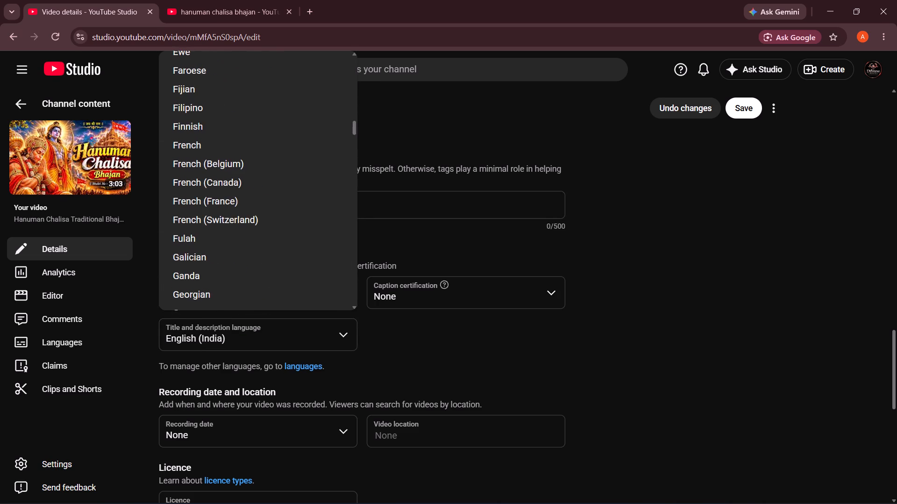
scroll(215, 205, "down", 2)
scroll(212, 248, "down", 1)
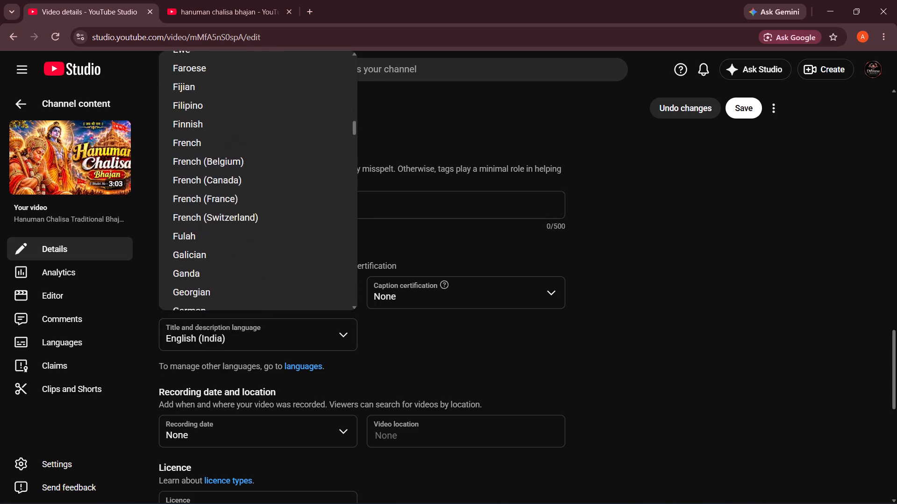
scroll(212, 248, "down", 2)
left_click(191, 231)
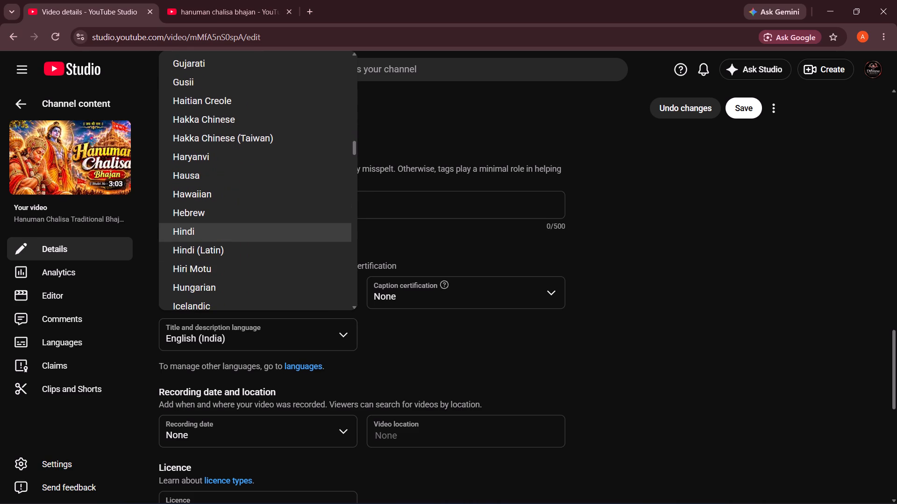
Open the video's Hindi subtitles and publish them as they are.
scroll(372, 280, "up", 15)
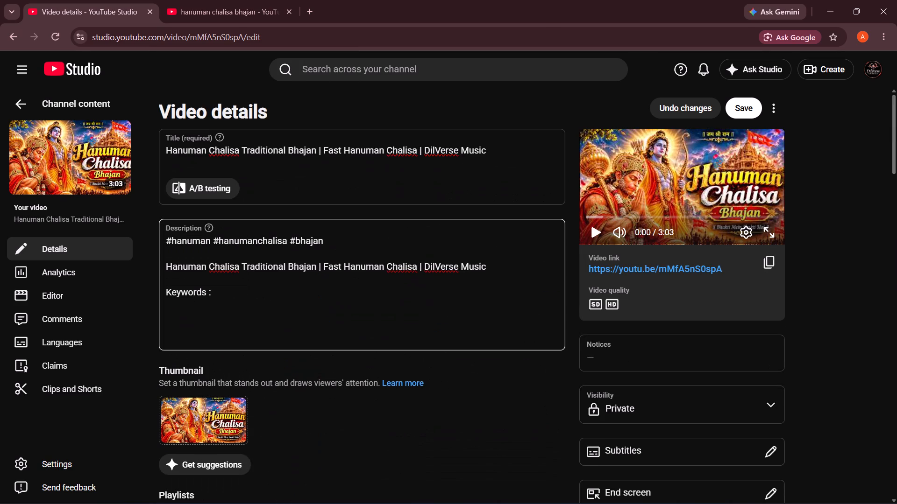
left_click(683, 451)
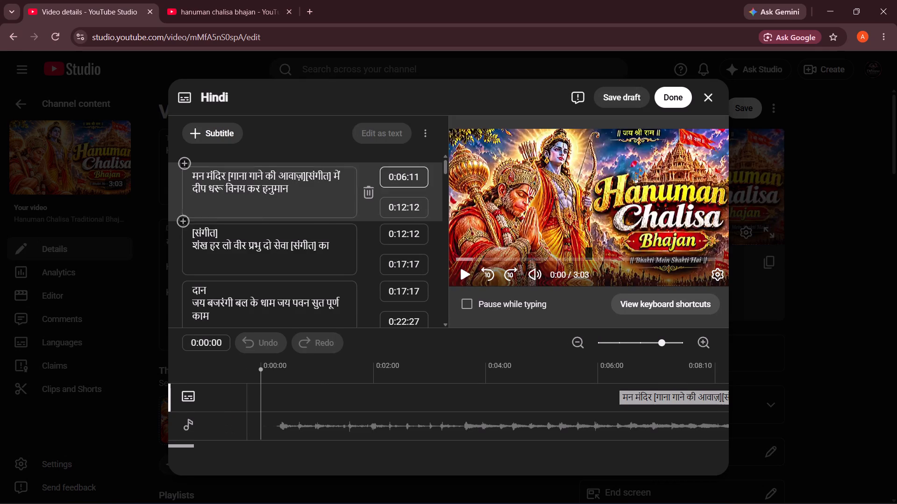
left_click(676, 97)
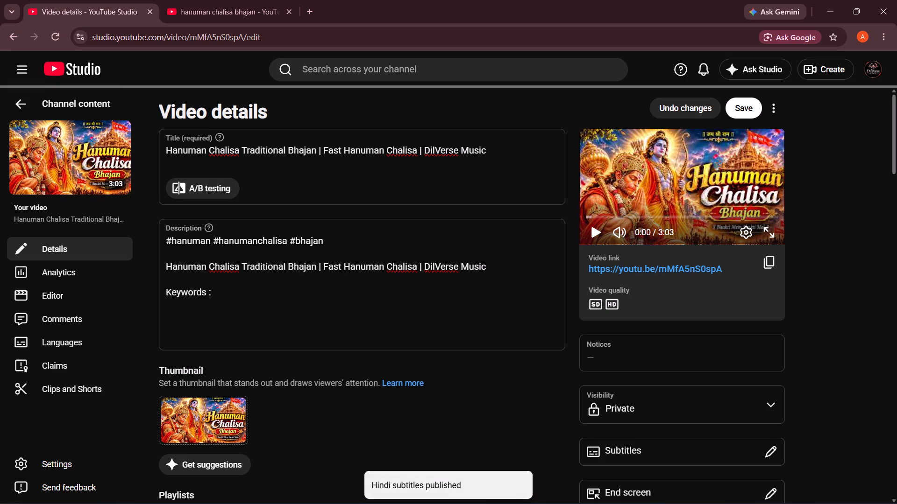
Copy the YouTube search phrase "hanuman chalisa bhajan" and add it as the video's first tag.
left_click(253, 330)
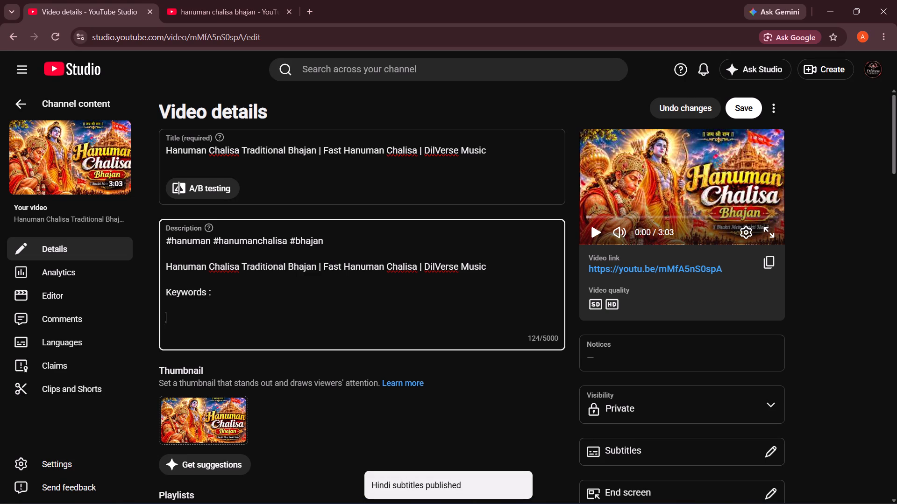
left_click(223, 0)
left_click(384, 70)
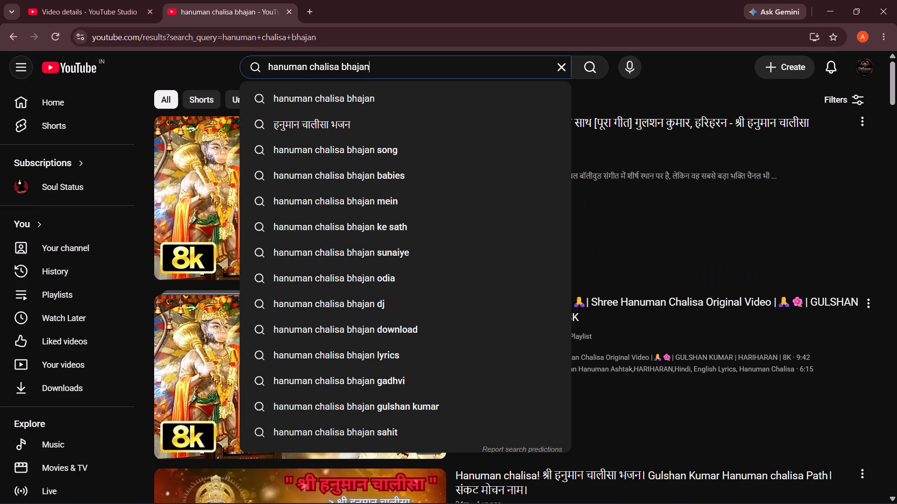
left_click(277, 74)
left_click(246, 76)
left_click_drag(377, 66, 182, 63)
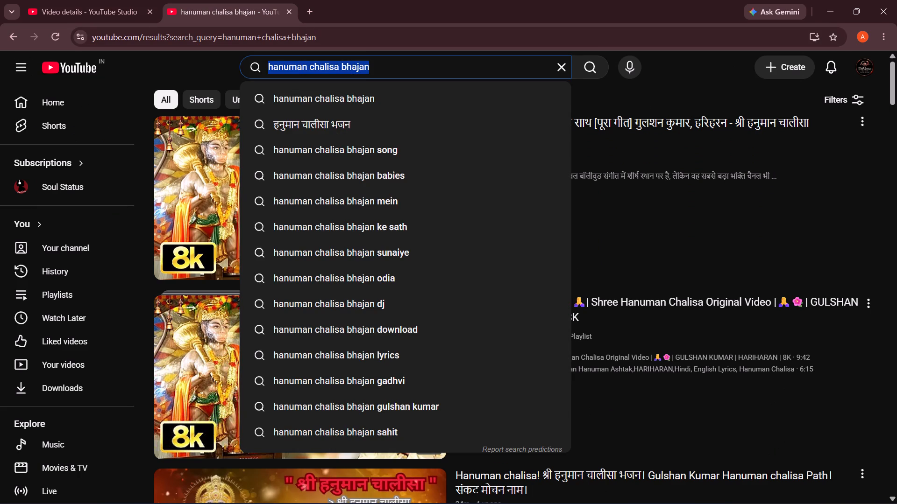
left_click_drag(182, 63, 169, 64)
key("ctrl+c")
left_click(38, 0)
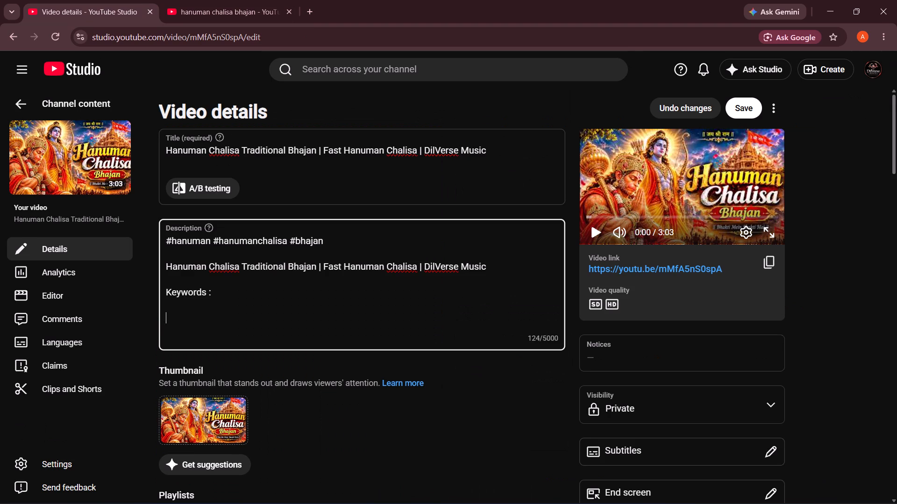
scroll(430, 216, "down", 11)
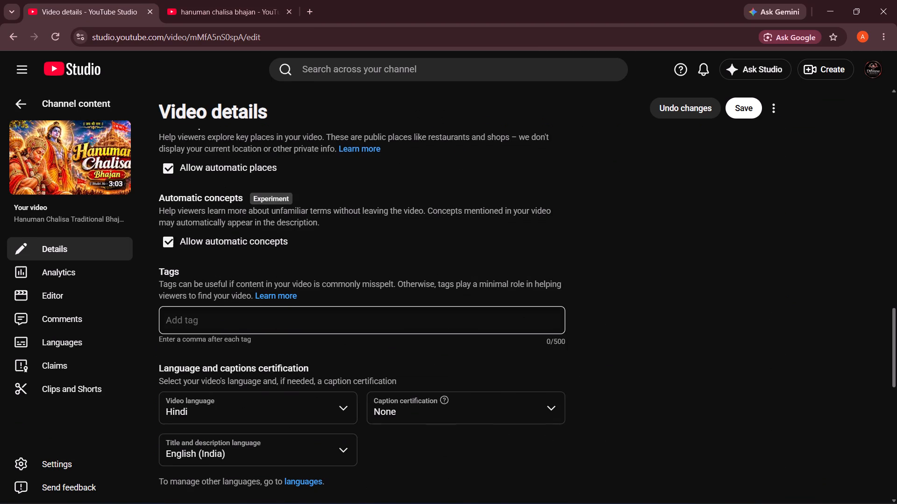
left_click(385, 319)
key("ctrl+v")
Search YouTube with the suggestion "hanuman chalisa bhajan song" and copy that phrase into the video's tags.
left_click(205, 9)
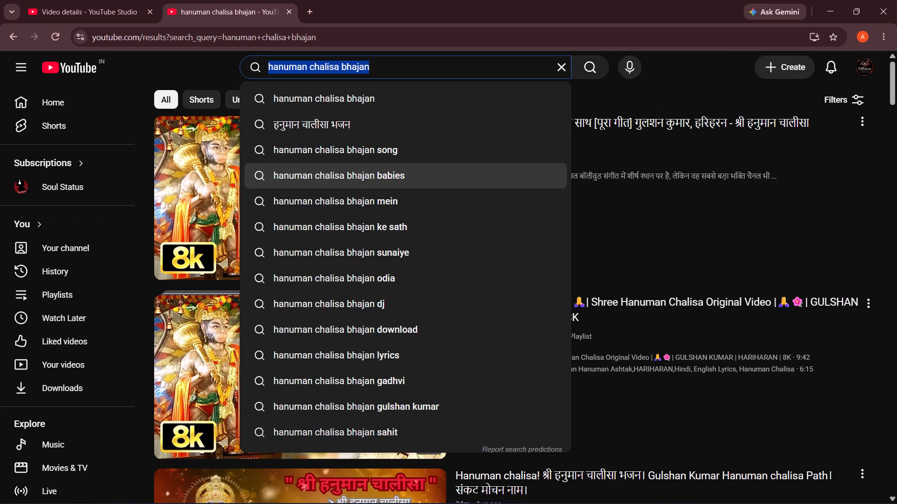
left_click(424, 72)
key("space")
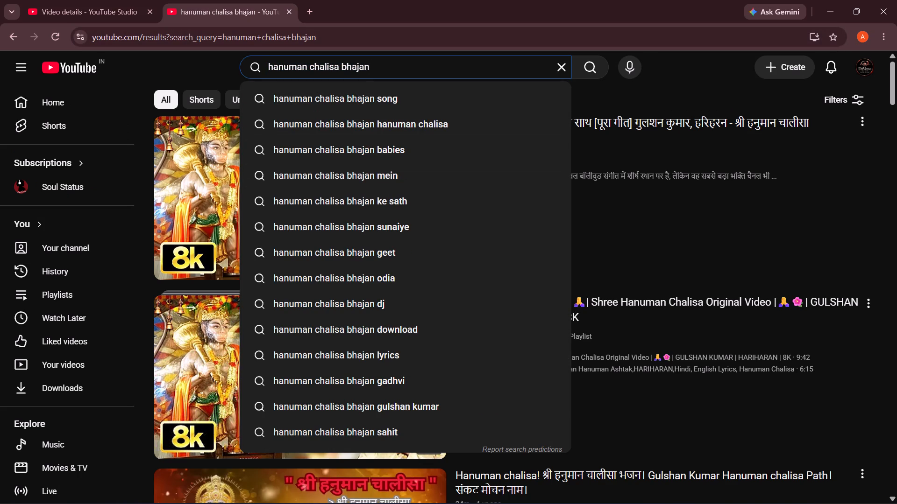
left_click(400, 98)
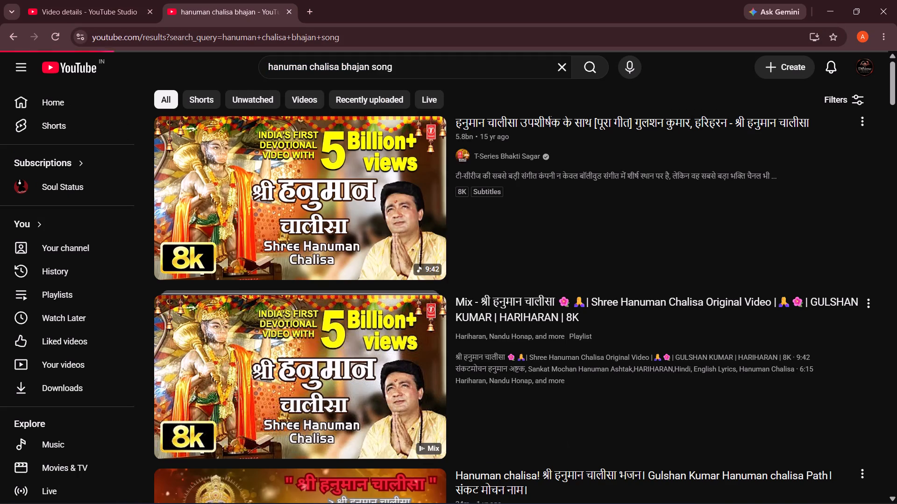
left_click_drag(412, 66, 221, 70)
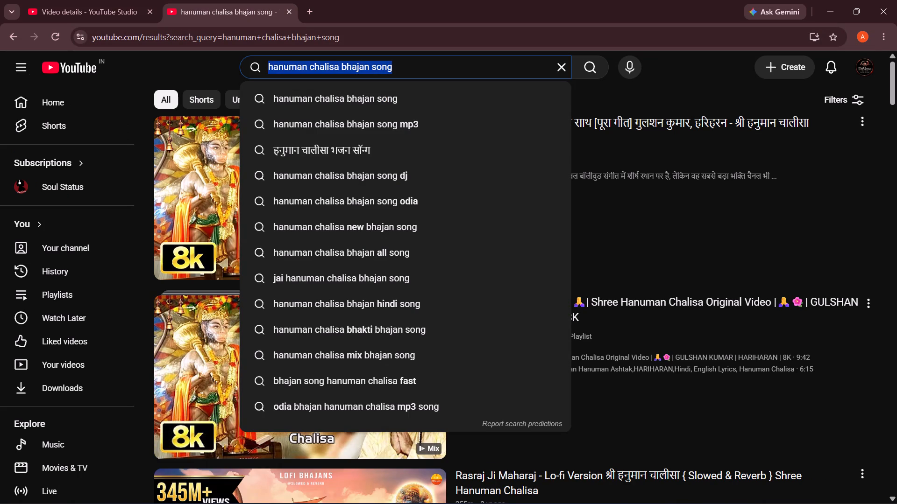
key("ctrl+c")
left_click(77, 0)
key("ctrl+v")
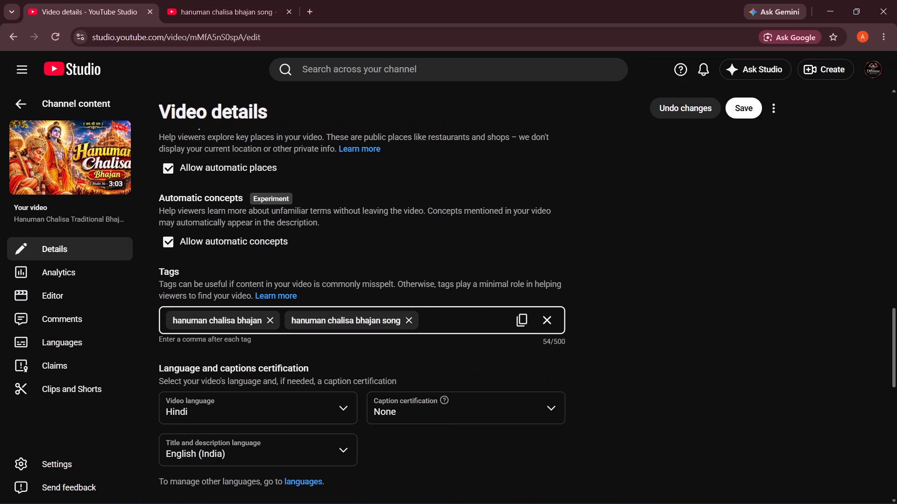
Search YouTube with the suggestion "hanuman chalisa bhajan hanuman chalisa" and copy that phrase into the video's tags.
left_click(219, 0)
left_click(430, 66)
key("BackSpace")
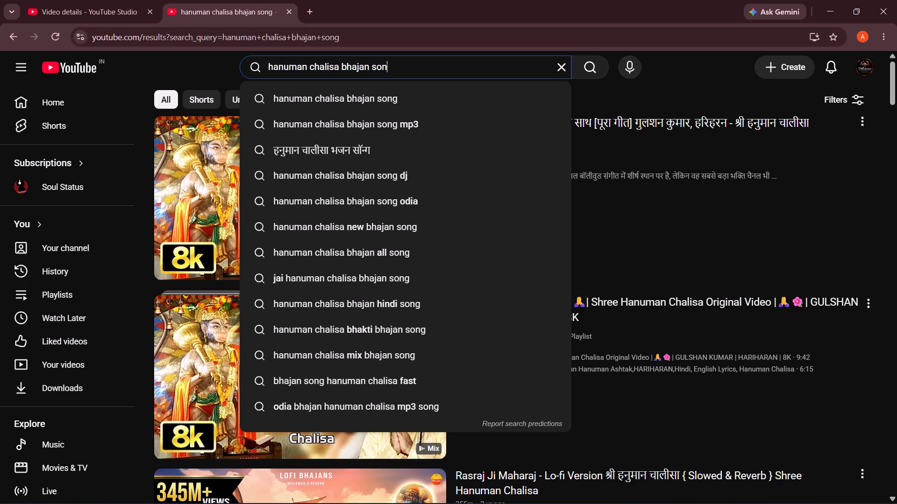
key("BackSpace")
key("BackSpace")
key("BackSpace")
key("BackSpace")
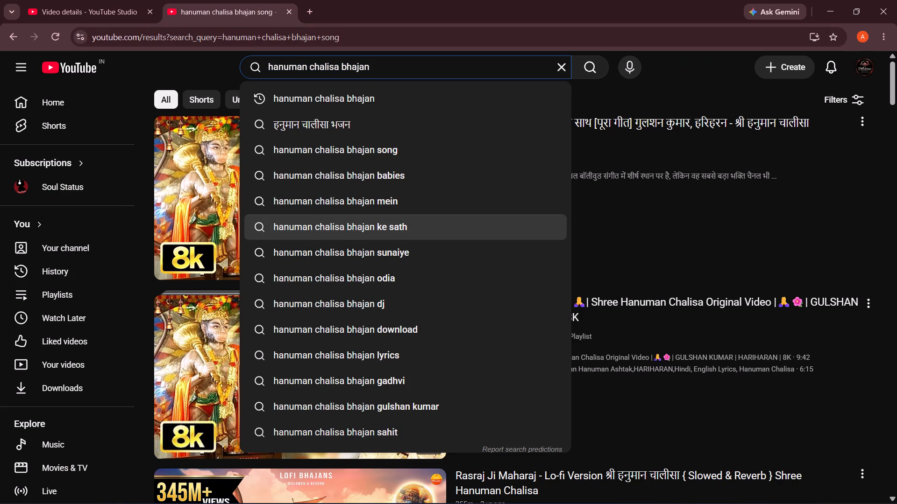
key("space")
left_click(404, 127)
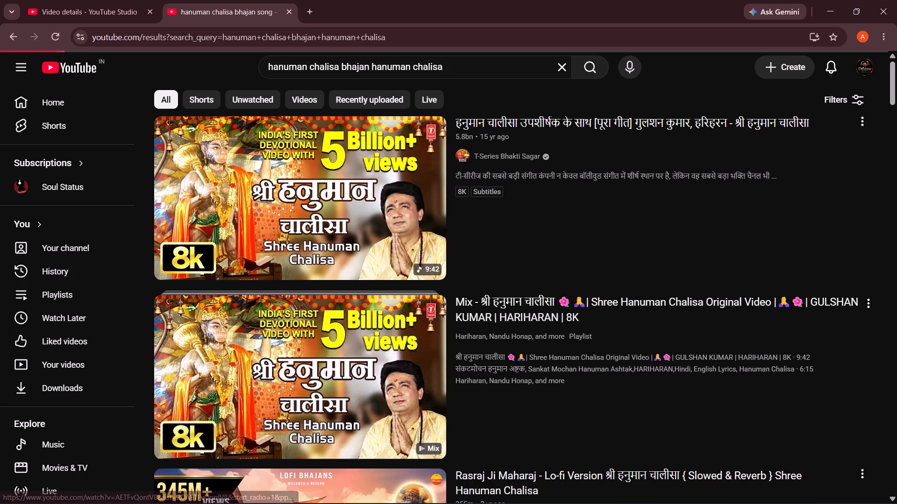
left_click_drag(451, 65, 251, 67)
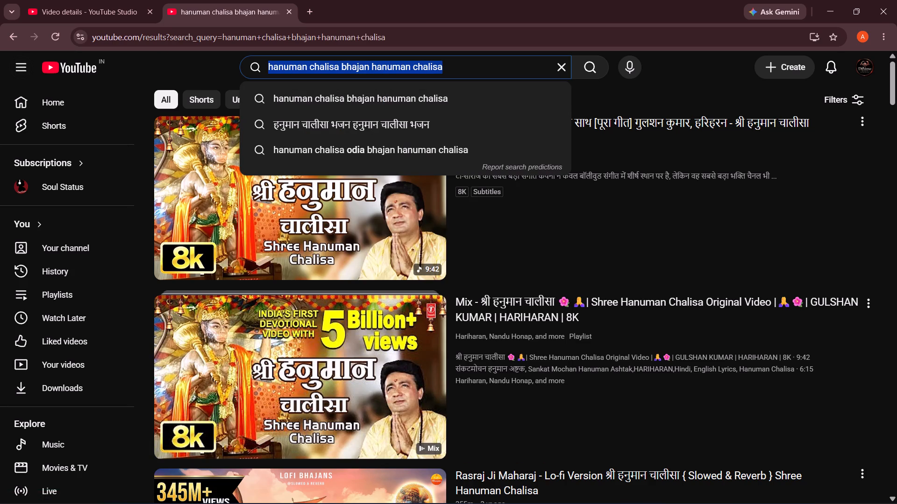
key("ctrl+c")
left_click(124, 0)
key("ctrl+v")
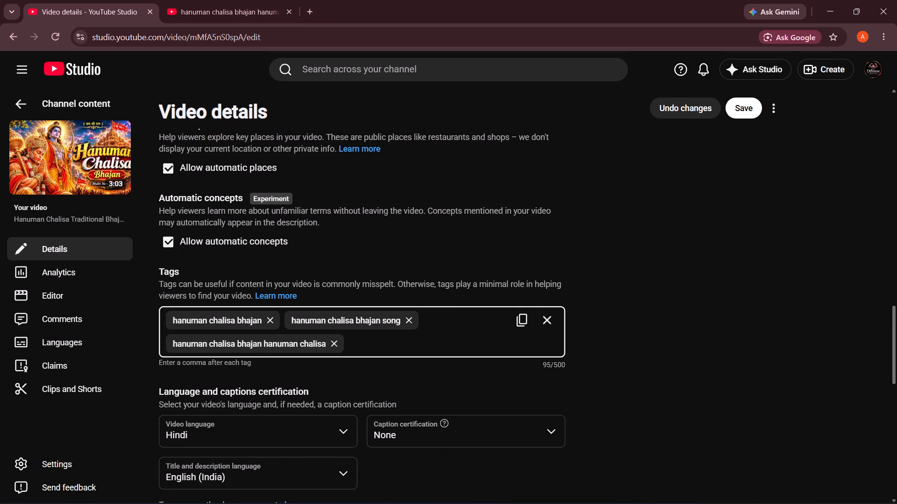
Search YouTube with the suggestion "hanuman chalisa bhajan gulshan kumar" and copy that phrase into the video's tags.
left_click(265, 0)
left_click(460, 73)
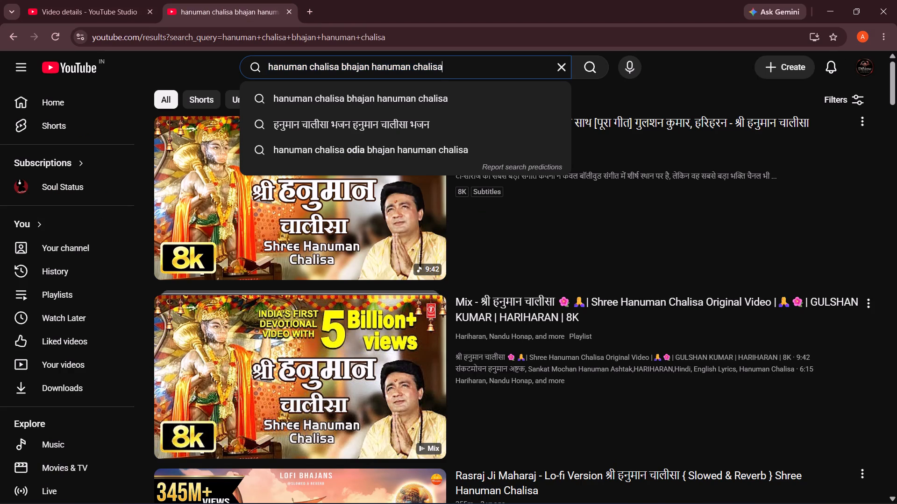
key("BackSpace")
key("BackSpace")
key("BackSpace")
key("BackSpace")
key("BackSpace")
key("BackSpace")
key("BackSpace")
key("BackSpace")
key("BackSpace")
key("BackSpace")
key("BackSpace")
key("BackSpace")
key("BackSpace")
key("BackSpace")
key("BackSpace")
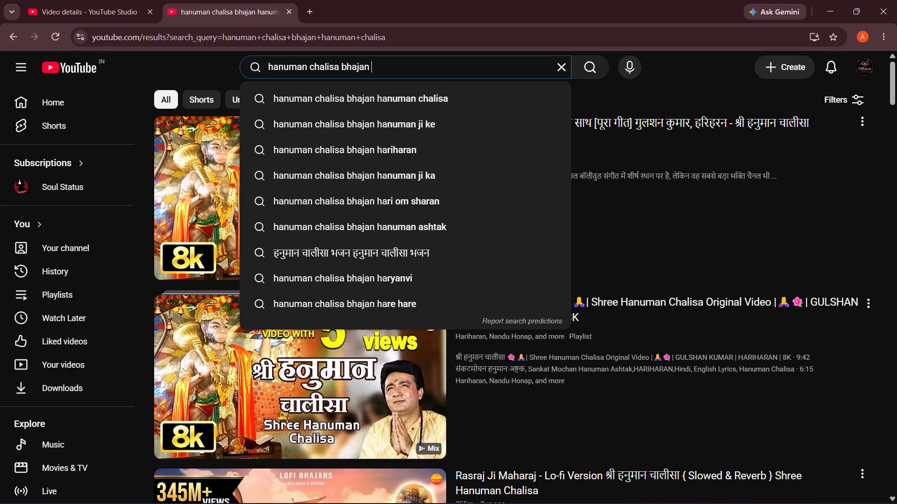
key("BackSpace")
key("space")
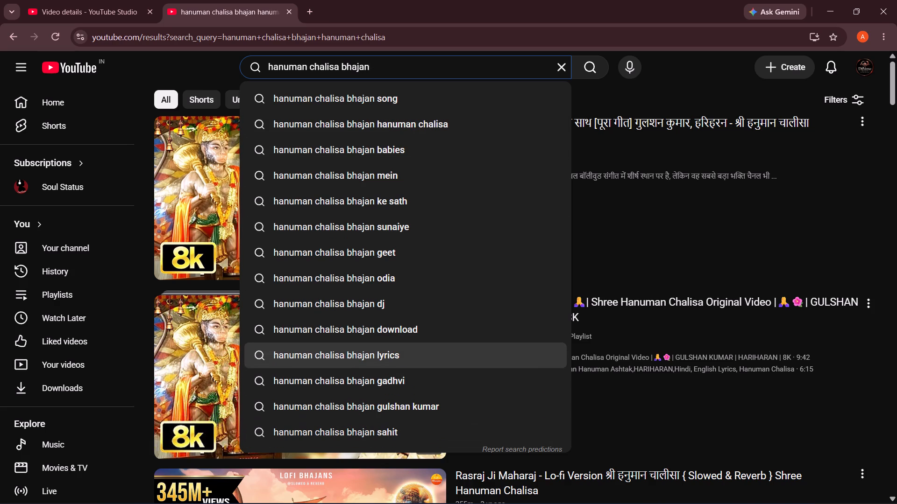
left_click(427, 406)
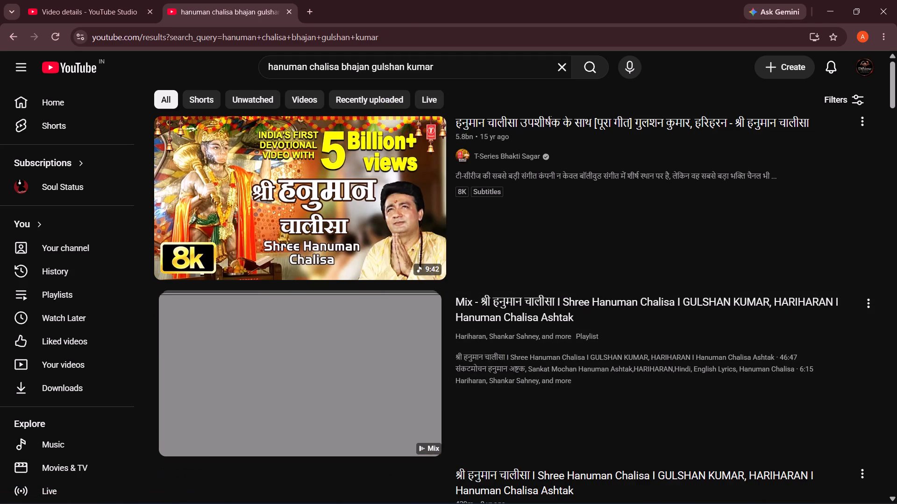
left_click_drag(449, 65, 212, 77)
key("ctrl+c")
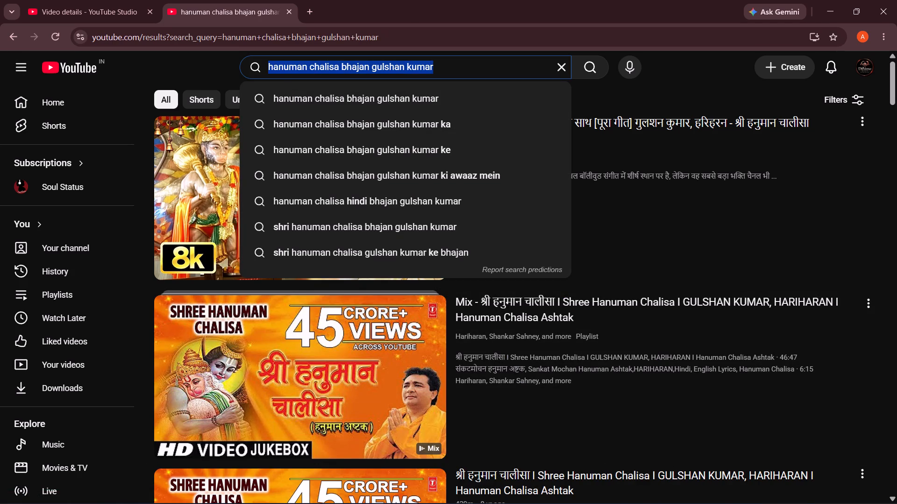
left_click(92, 0)
key("ctrl+v")
Search YouTube with the suggestion "hanuman chalisa bhajan dj" and copy that phrase into the video's tags.
left_click(215, 0)
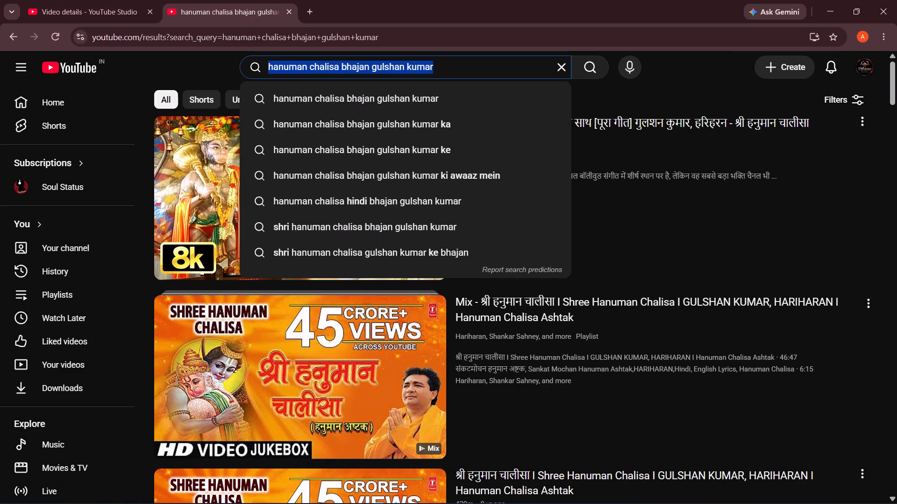
left_click(462, 72)
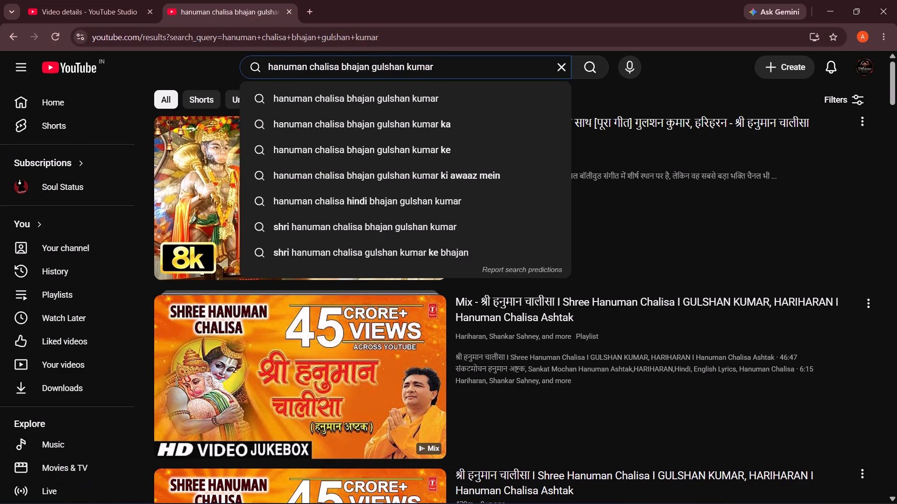
key("BackSpace")
key("BackSpace")
key("BackSpace")
key("BackSpace")
key("BackSpace")
key("BackSpace")
key("BackSpace")
key("BackSpace")
key("BackSpace")
key("BackSpace")
key("BackSpace")
key("BackSpace")
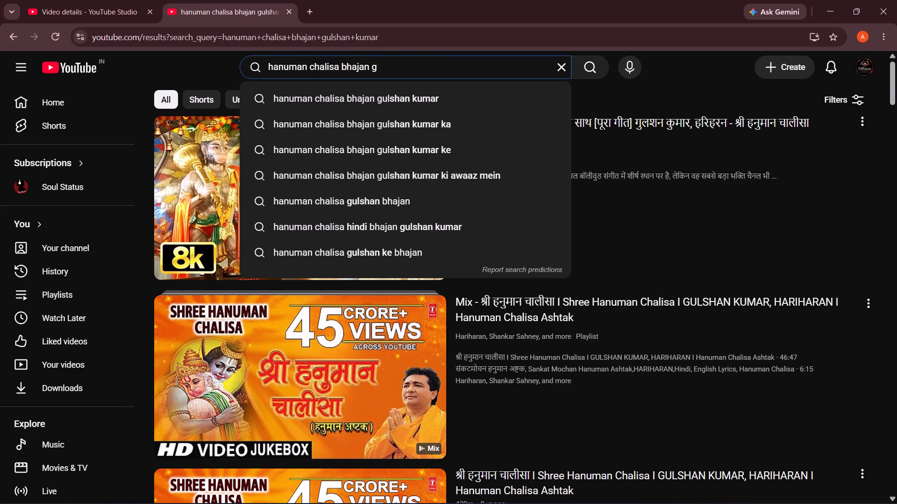
key("BackSpace")
key("BackSpace")
key("space")
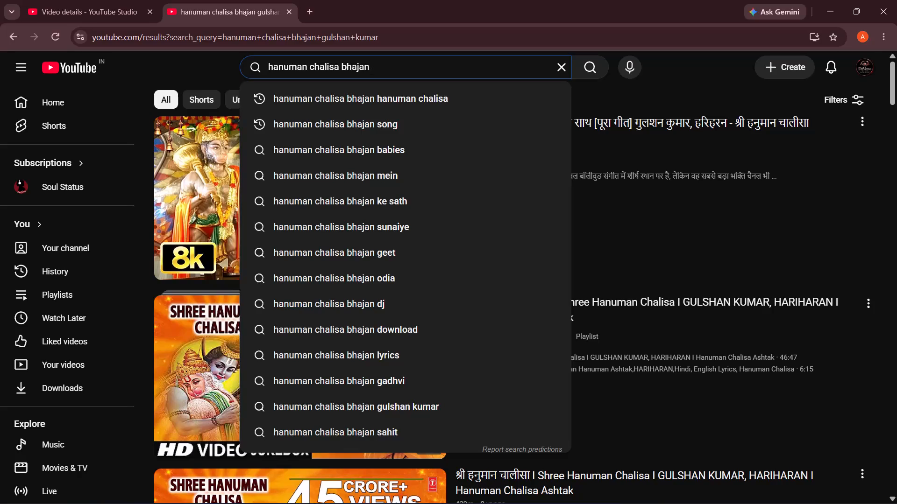
left_click(421, 308)
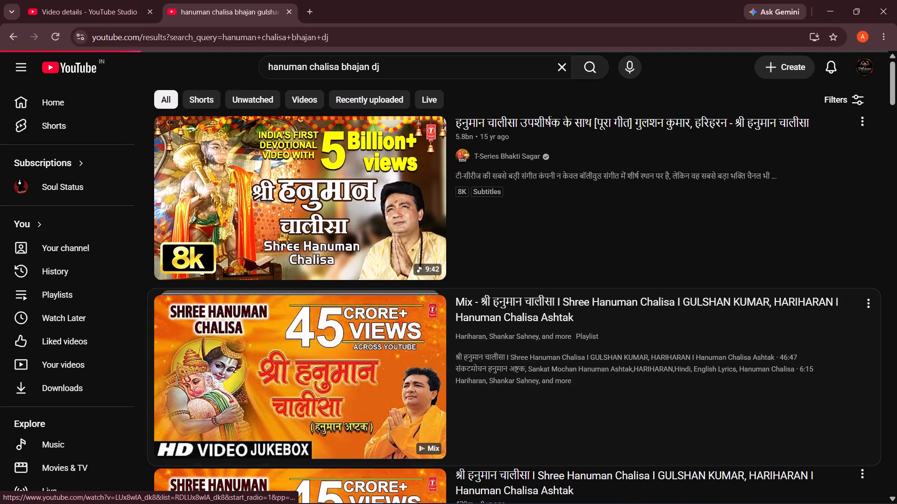
left_click_drag(396, 60, 209, 62)
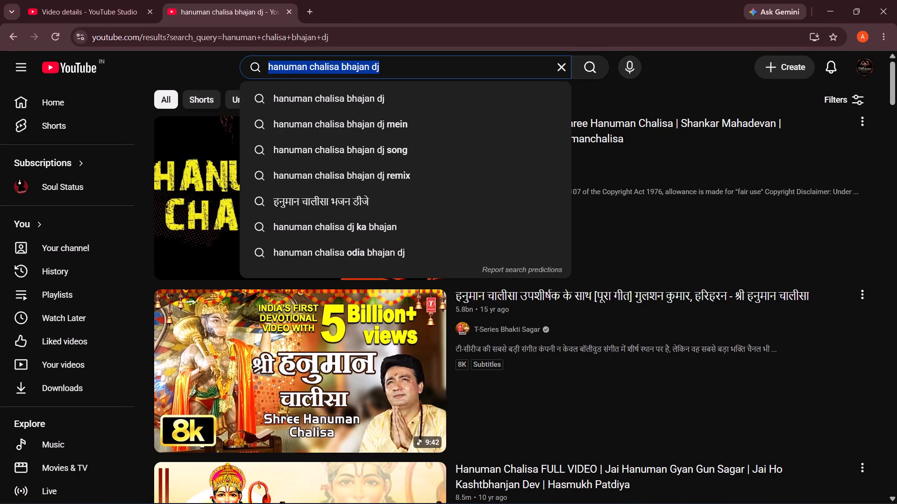
key("ctrl+c")
left_click(78, 0)
key("ctrl+v")
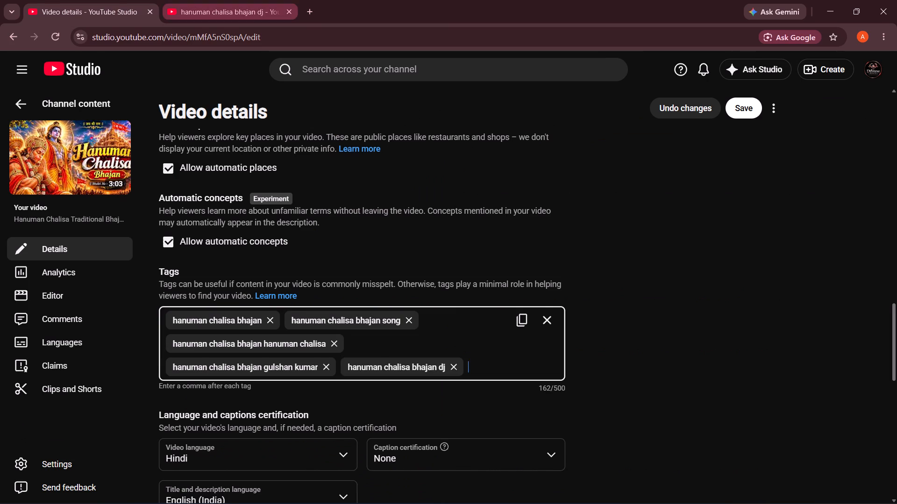
Search YouTube with the suggestion "hanuman chalisa bhajan geet" and copy that phrase into the video's tags.
left_click(214, 0)
left_click(407, 66)
key("BackSpace")
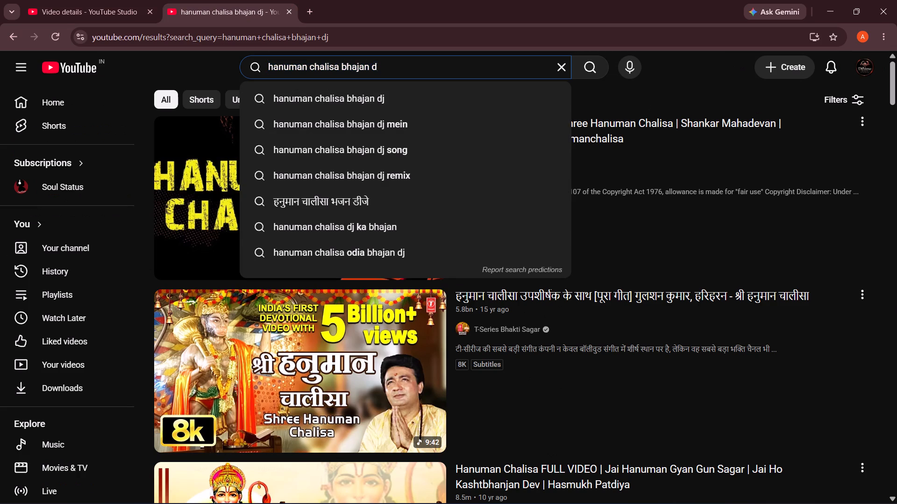
key("BackSpace")
key("BackSpace")
key("space")
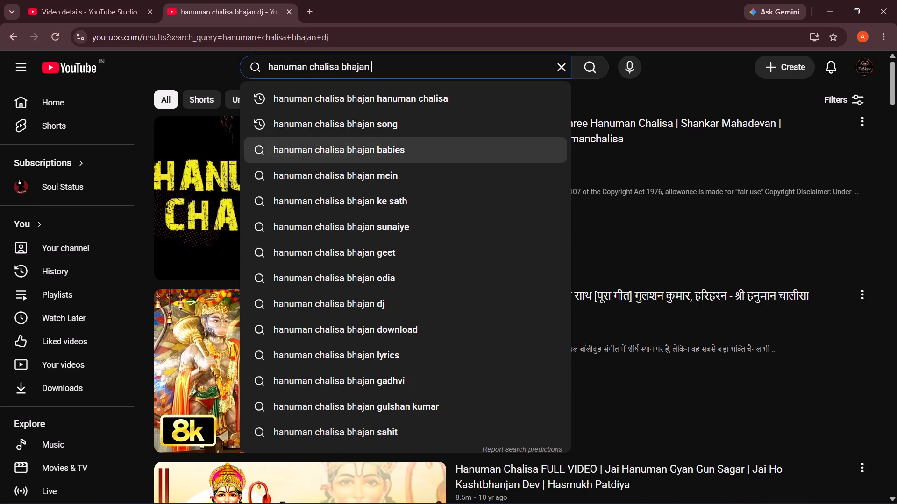
left_click(421, 259)
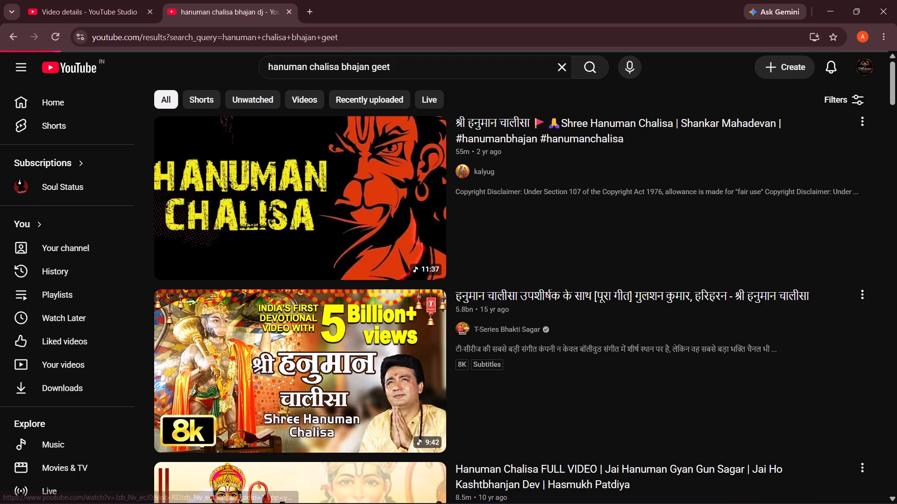
left_click_drag(398, 66, 212, 72)
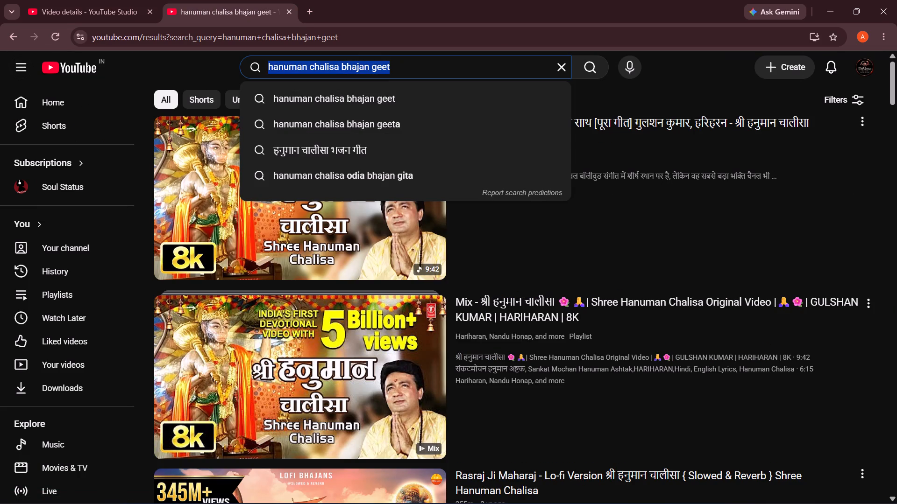
key("ctrl+c")
left_click(75, 0)
key("ctrl+v")
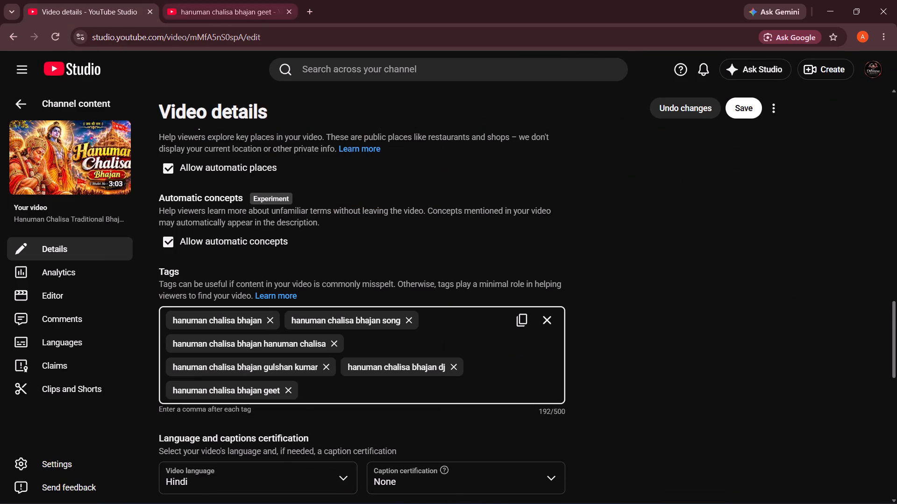
Search YouTube with the suggestion "hanuman chalisa bhajan download" and copy that phrase into the video's tags.
left_click(200, 0)
left_click(422, 69)
key("BackSpace")
key("BackSpace")
key("BackSpace")
key("BackSpace")
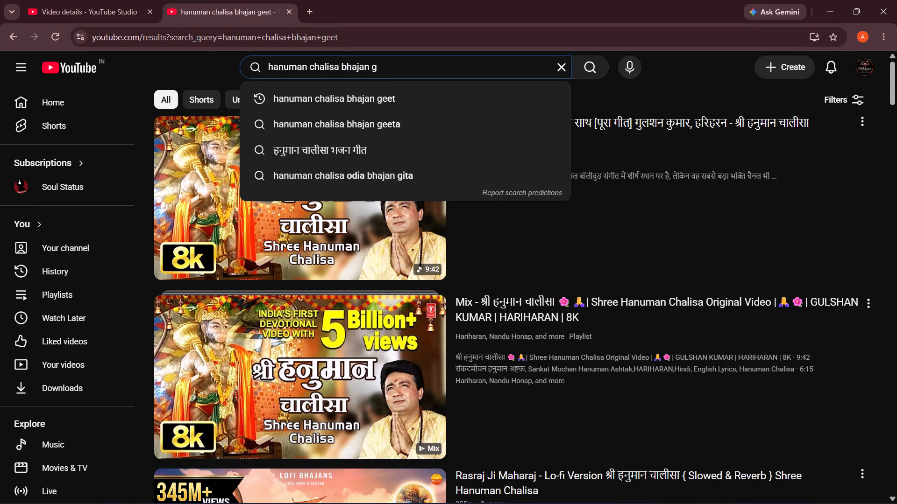
key("BackSpace")
key("BackSpace")
type("n")
key("space")
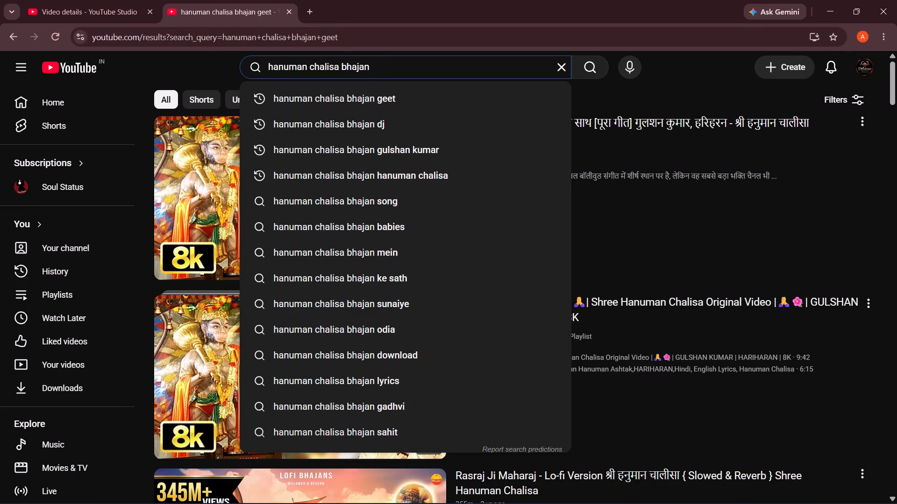
left_click(445, 350)
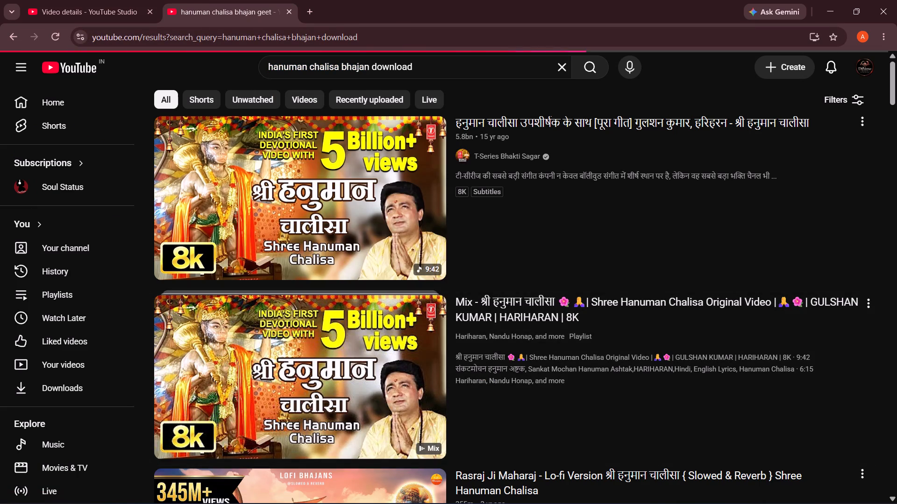
left_click_drag(431, 67, 196, 82)
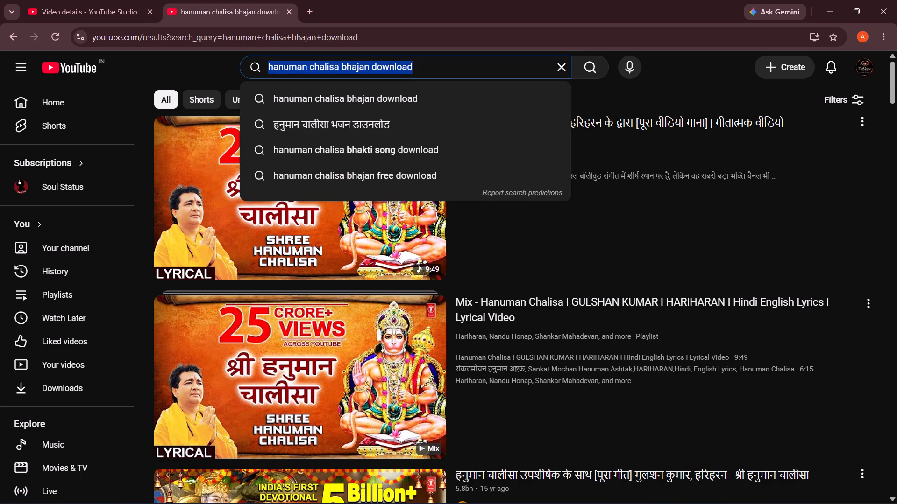
key("ctrl+c")
left_click(99, 0)
key("ctrl+v")
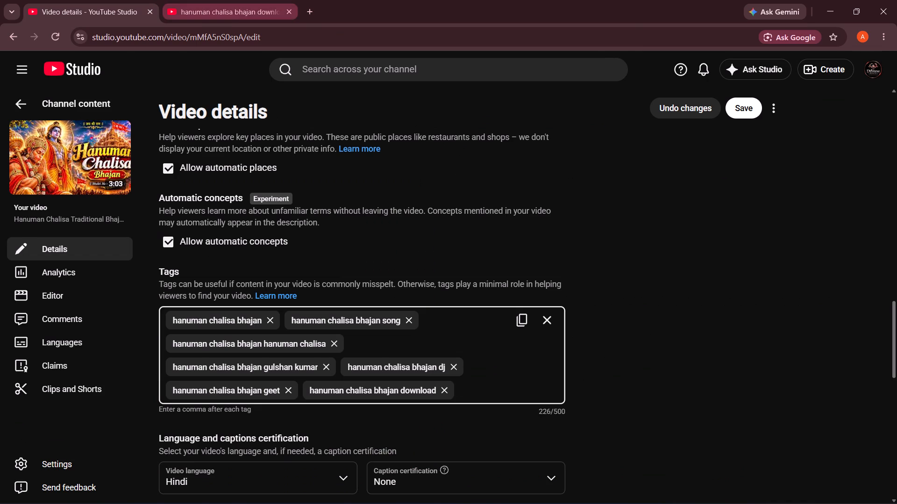
Search YouTube with the suggestion "hanuman chalisa bhajan lyrics" and copy that phrase into the video's tags.
left_click(241, 0)
left_click(421, 67)
key("BackSpace")
key("BackSpace")
key("BackSpace")
key("BackSpace")
key("BackSpace")
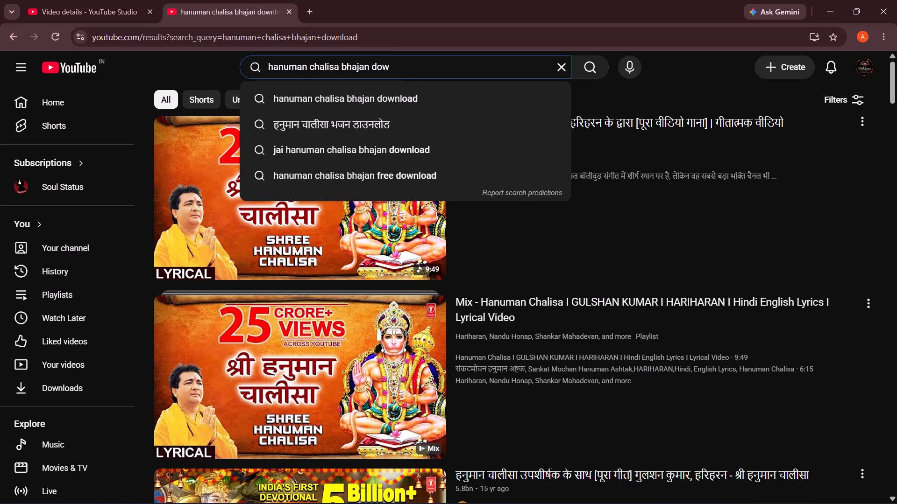
key("BackSpace")
key("BackSpace")
key("BackSpace")
key("BackSpace")
key("space")
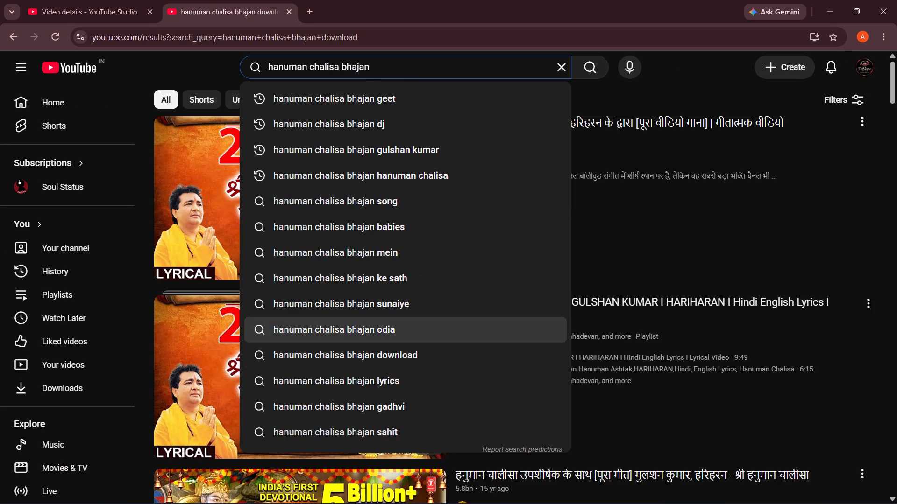
left_click(435, 374)
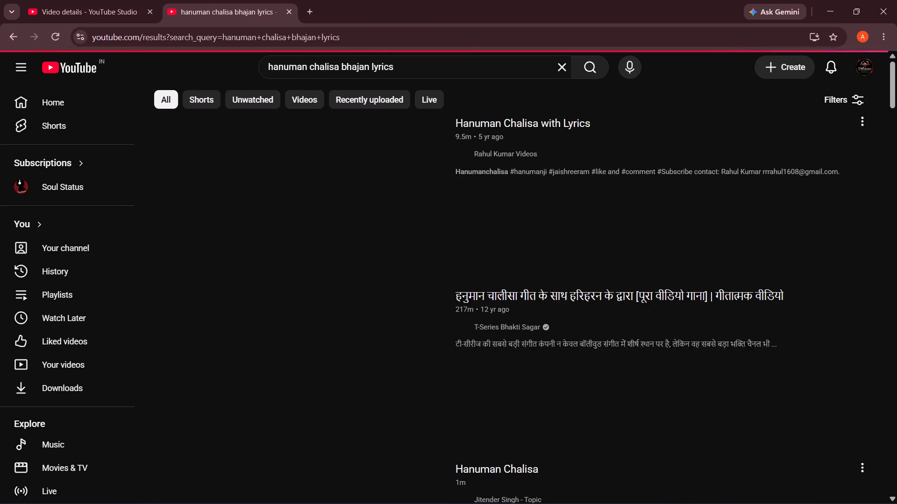
left_click_drag(410, 68, 208, 69)
key("ctrl+c")
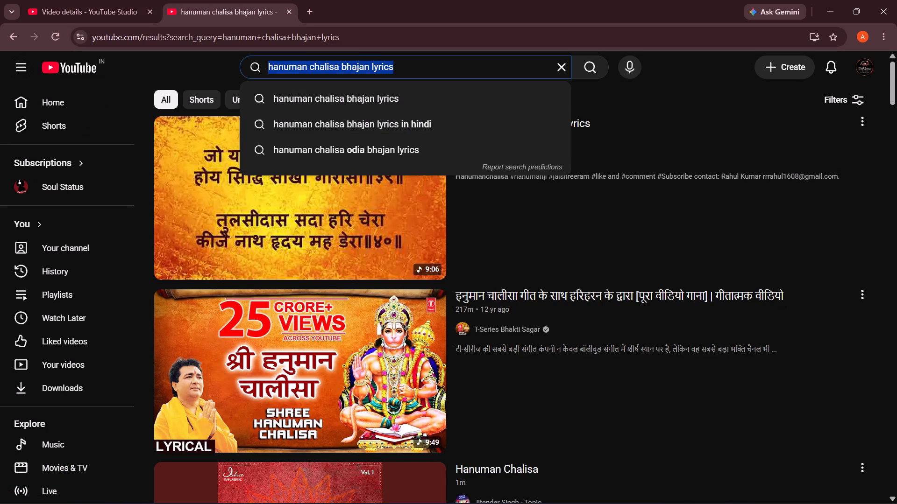
left_click(103, 0)
key("ctrl+v")
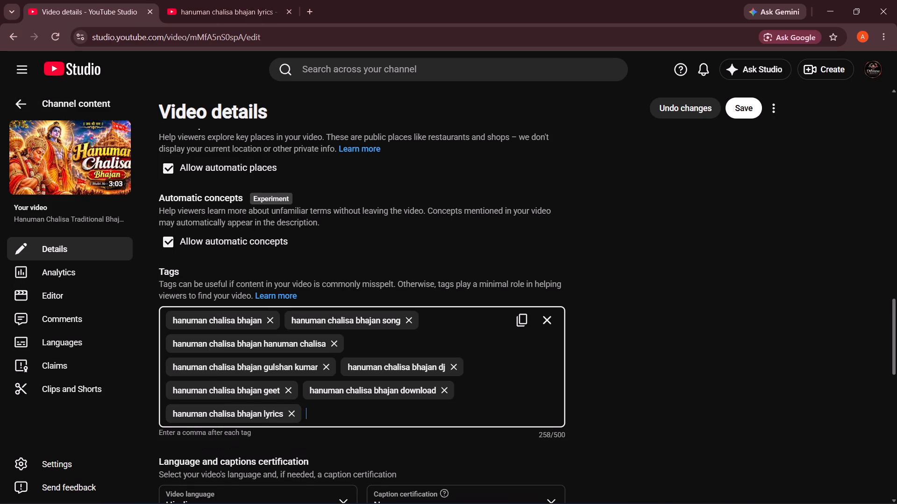
Copy all the video's tags into the description below "Keywords :" and save the video details.
left_click(519, 322)
scroll(519, 322, "up", 10)
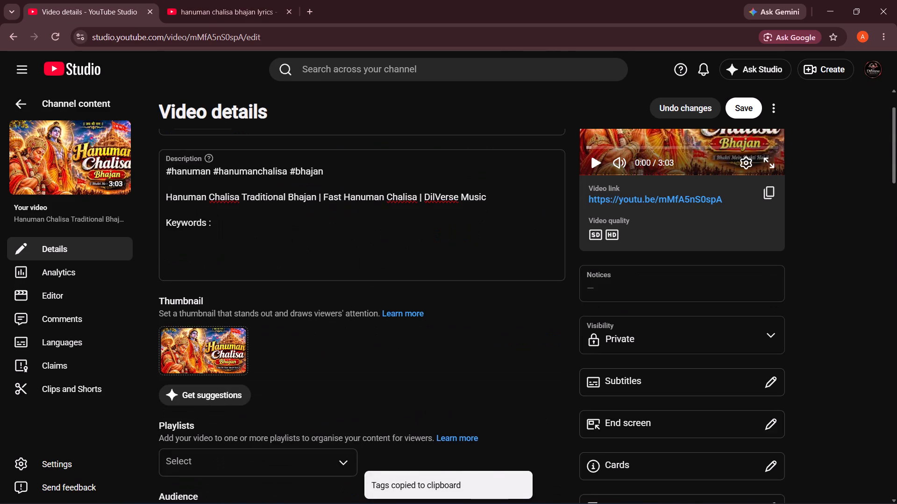
scroll(519, 322, "up", 3)
left_click(290, 332)
key("ctrl+v")
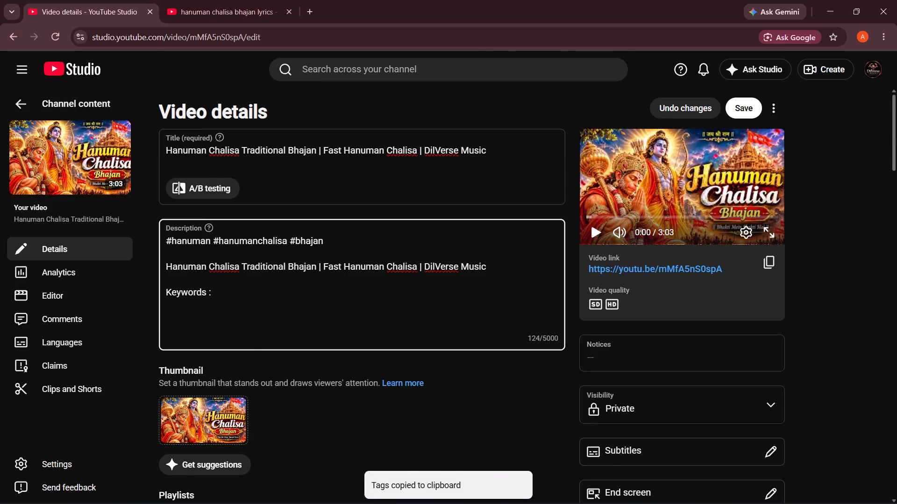
left_click(747, 108)
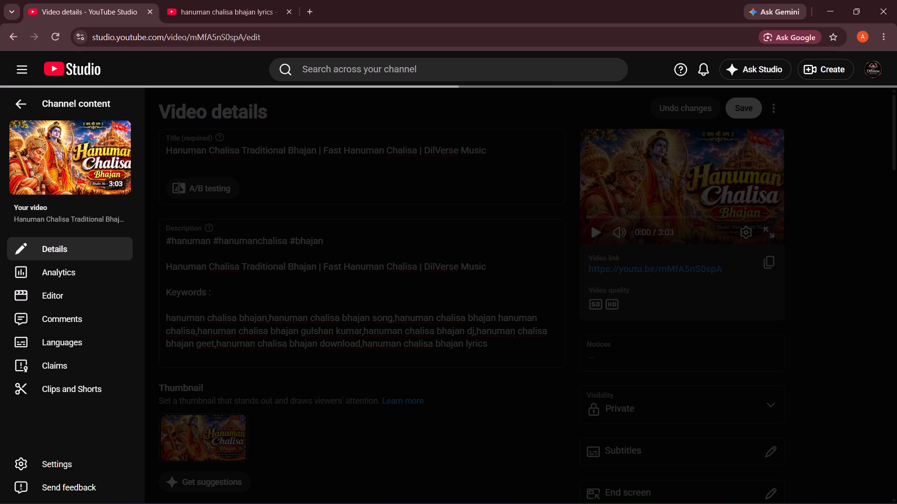
Open the details of the channel's Shiv Tandav Stotram video and look through its description, then return to the content list.
left_click(14, 99)
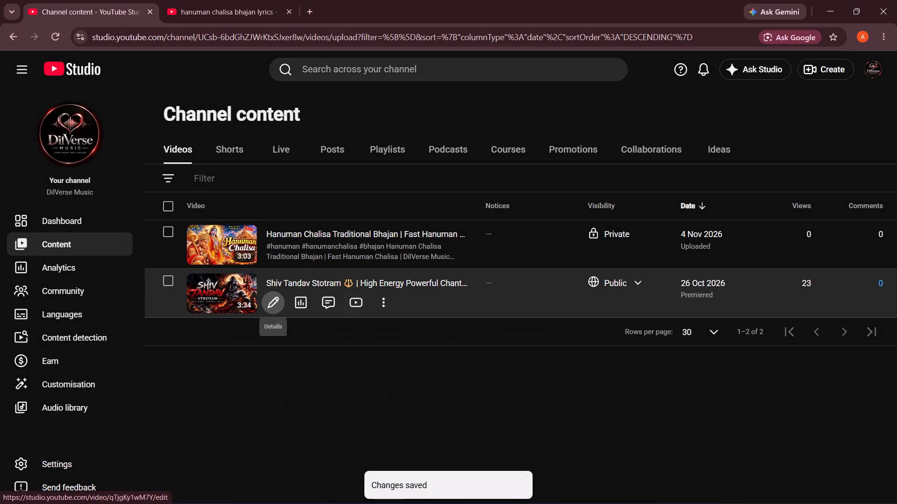
left_click(279, 296)
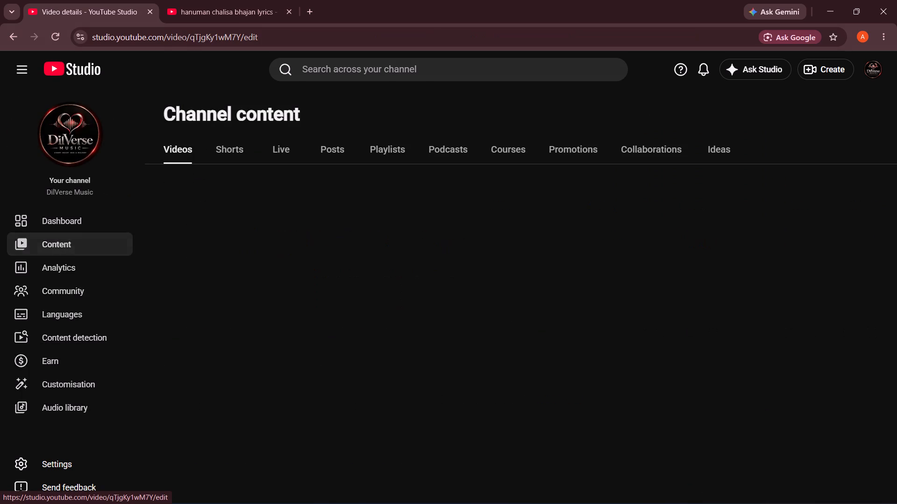
scroll(355, 338, "down", 2)
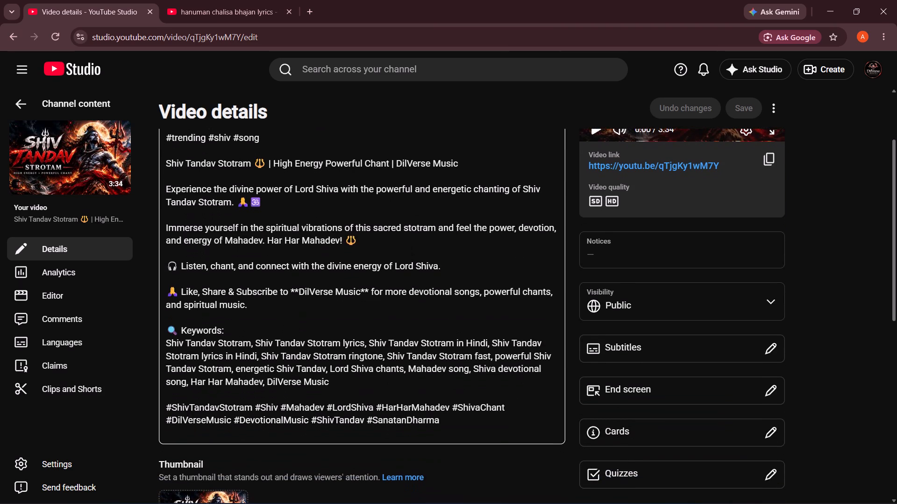
scroll(355, 338, "up", 6)
scroll(355, 338, "right", 8)
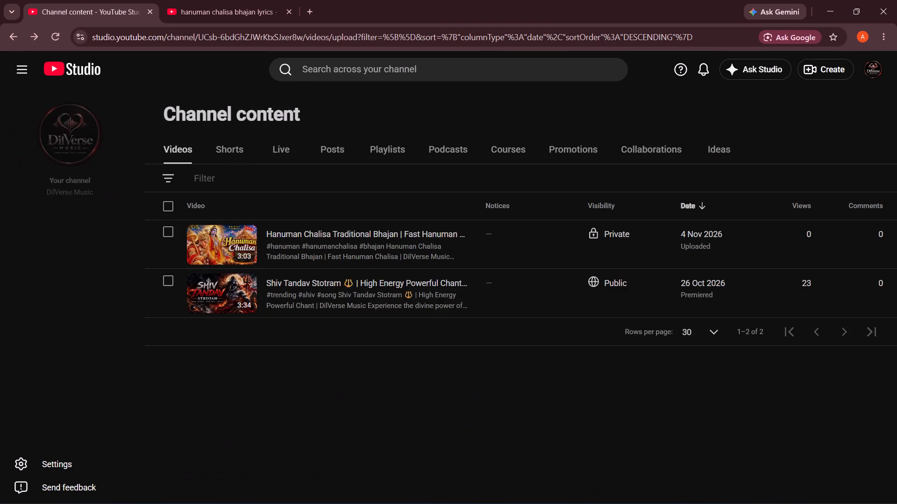
Open the Hanuman Chalisa video's details, copy its entire description, and return to the channel content list.
left_click(273, 248)
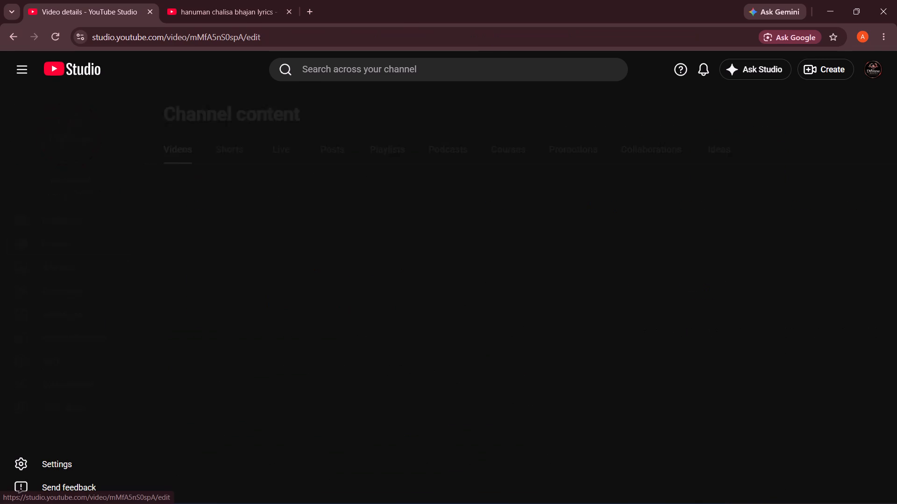
left_click(323, 343)
key("ctrl+a")
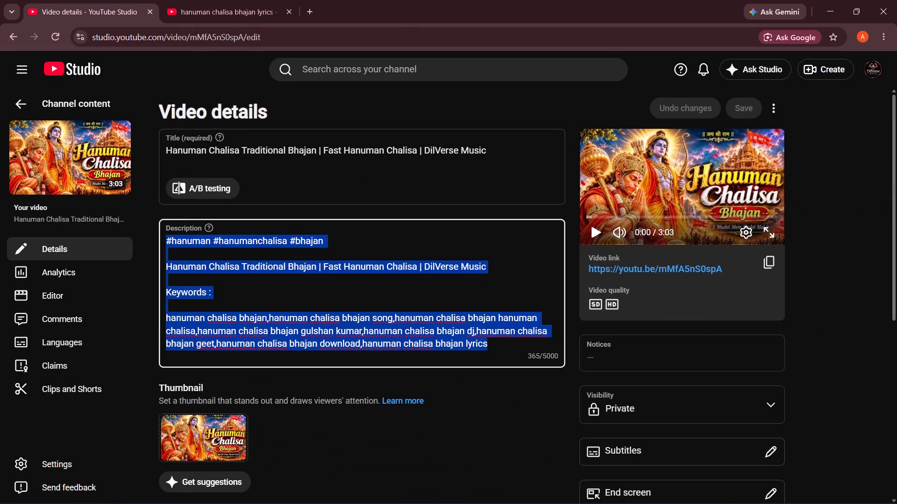
key("ctrl+c")
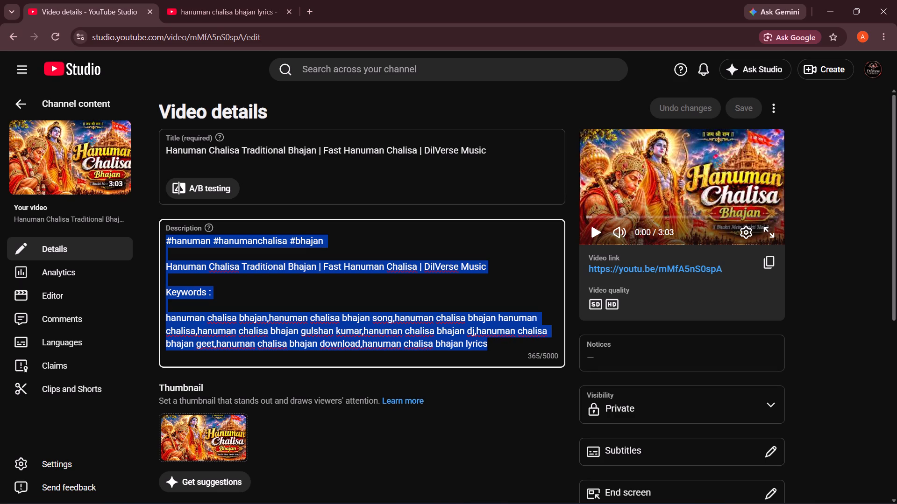
scroll(402, 112, "right", 12)
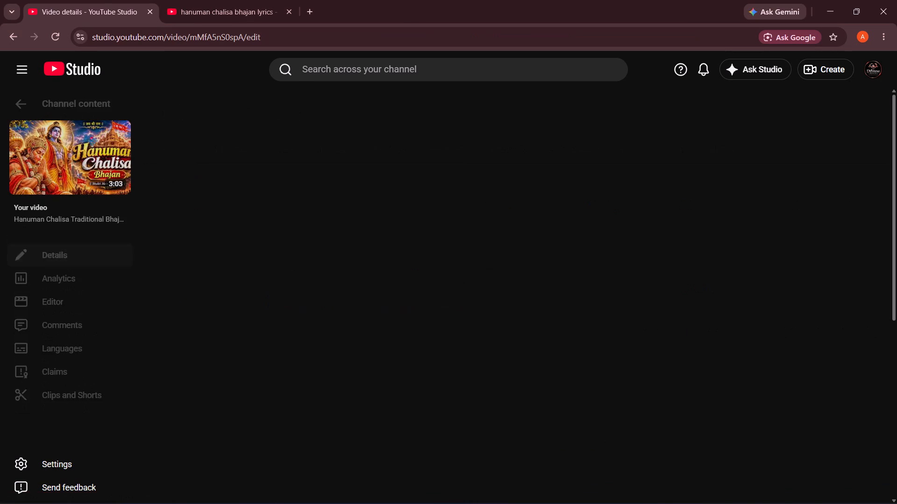
left_click_drag(494, 342, 167, 233)
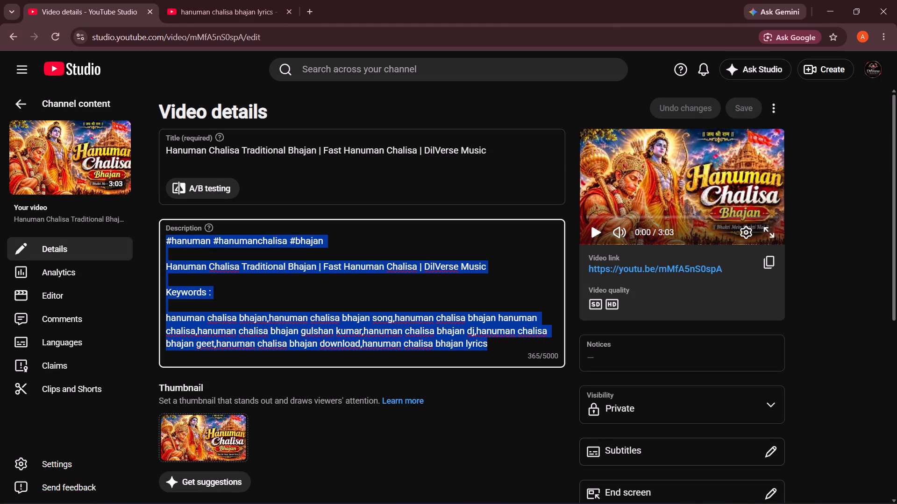
key("ctrl+v")
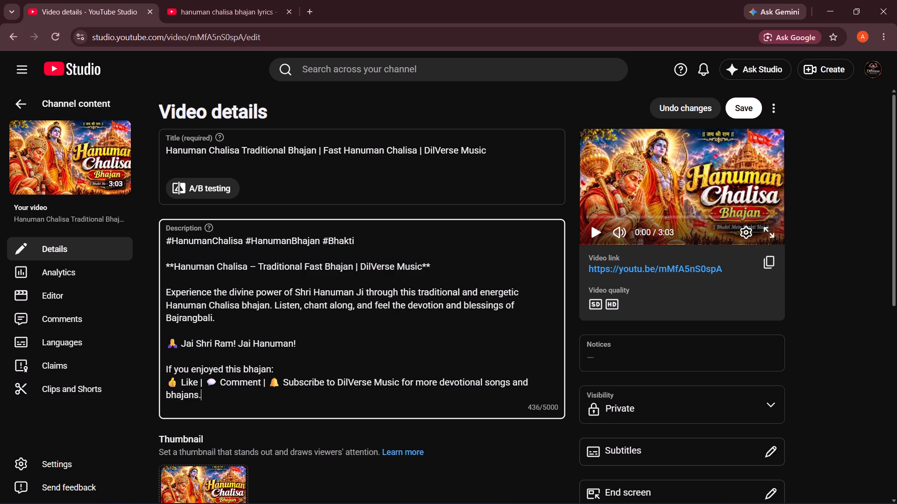
Remove the double asterisks from both ends of the "Hanuman Chalisa – Traditional Fast Bhajan | DilVerse Music" line in the description.
left_click(434, 266)
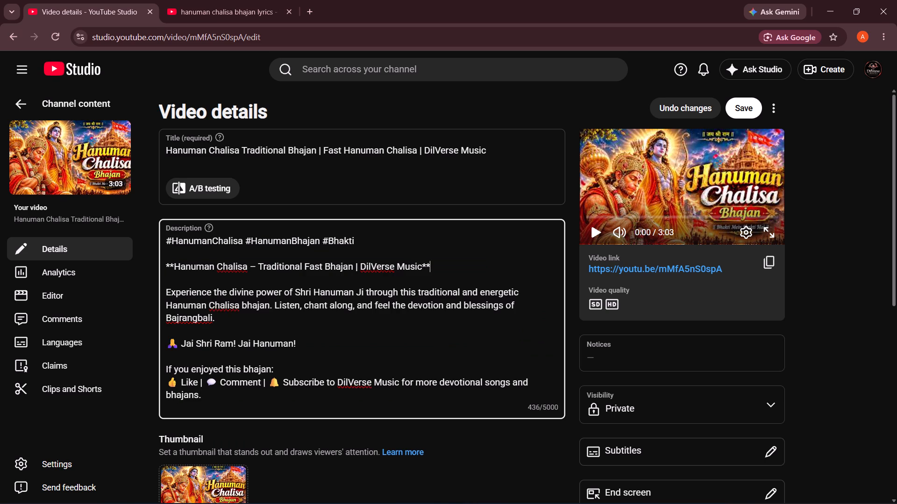
key("BackSpace")
key("BackSpace")
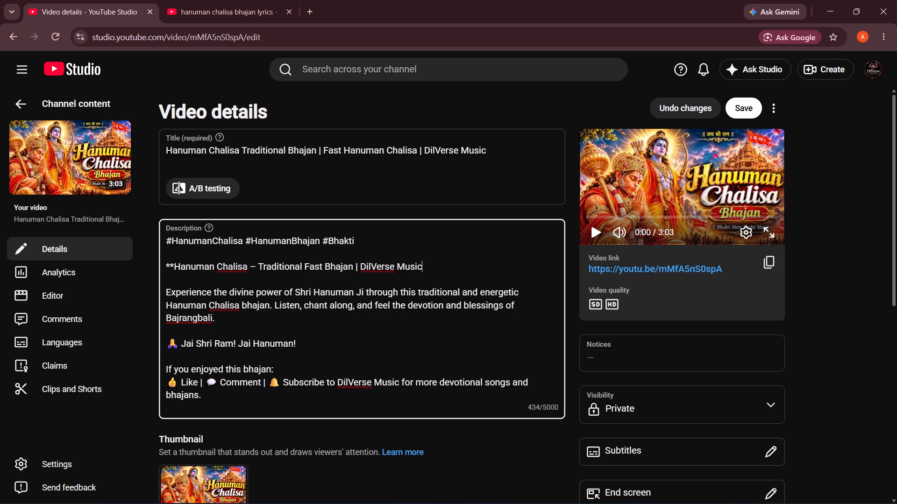
left_click(175, 270)
key("BackSpace")
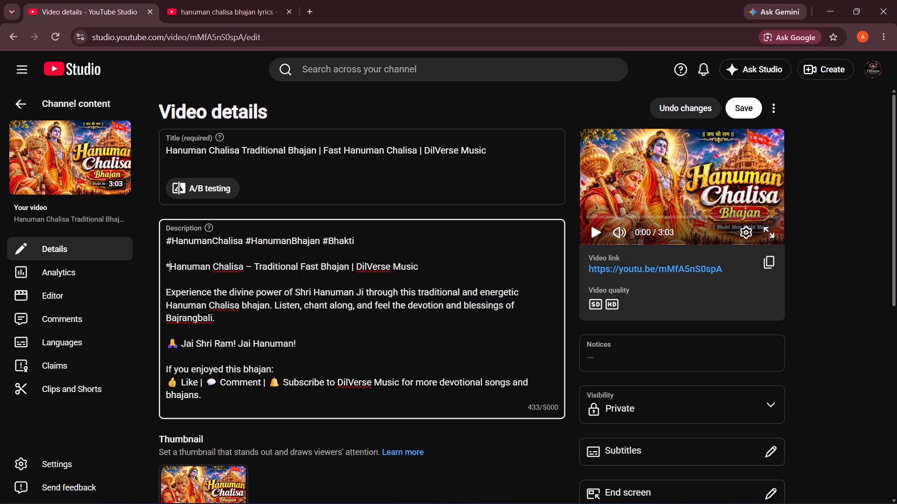
key("BackSpace")
Replace the video title with the description's line "Hanuman Chalisa – Traditional Fast Bhajan | DilVerse Music".
triple_click(196, 269)
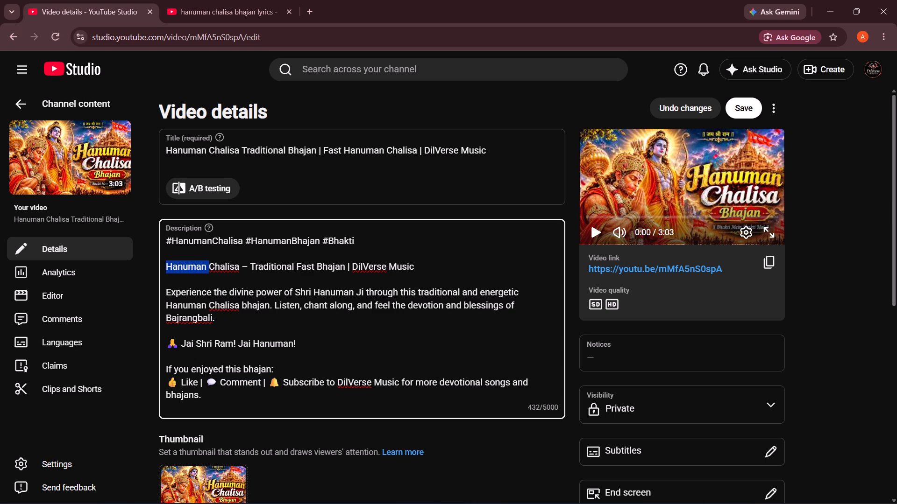
key("ctrl+c")
triple_click(249, 145)
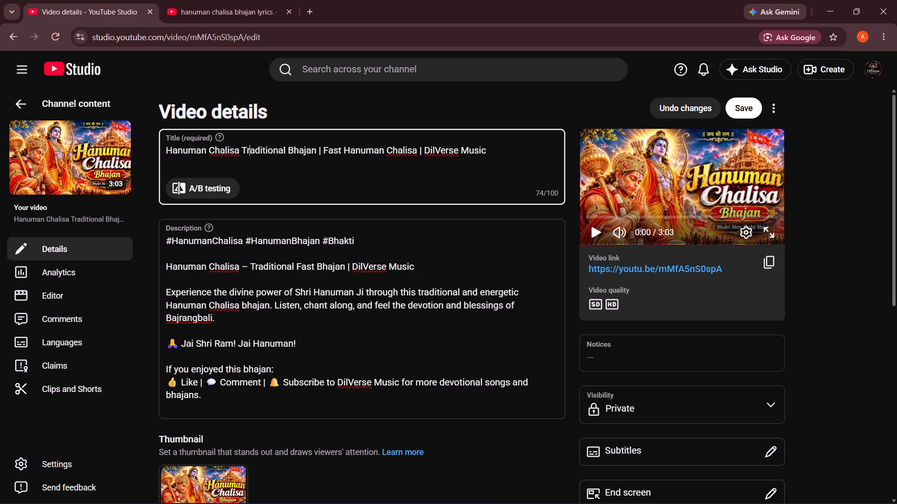
key("ctrl+v")
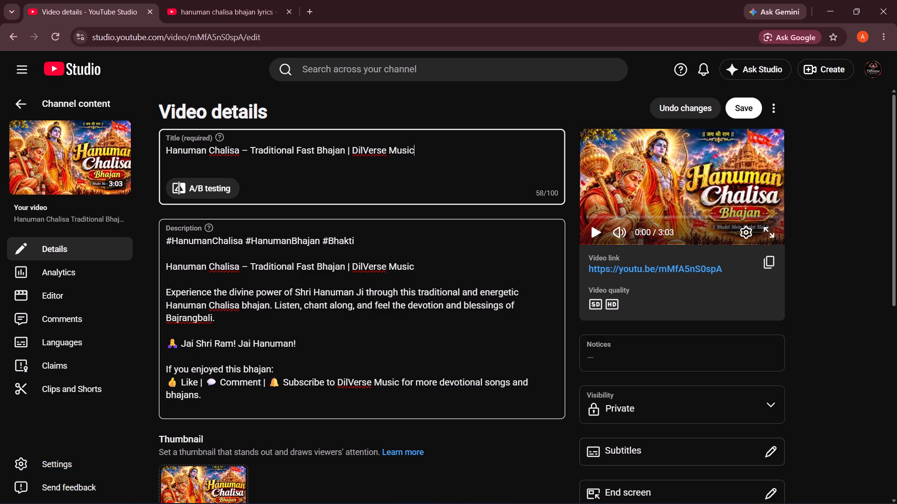
Add a "Keywords :" heading with blank lines in the description, after the paragraph ending in "Bajrangbali.".
left_click(268, 323)
key("Return")
key("Return")
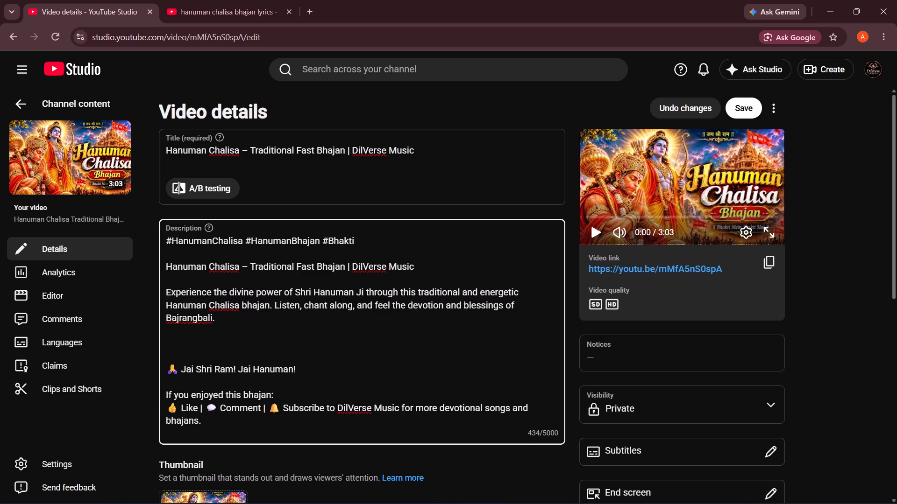
type("Keywords")
key("space")
type(":")
key("Return")
key("Return")
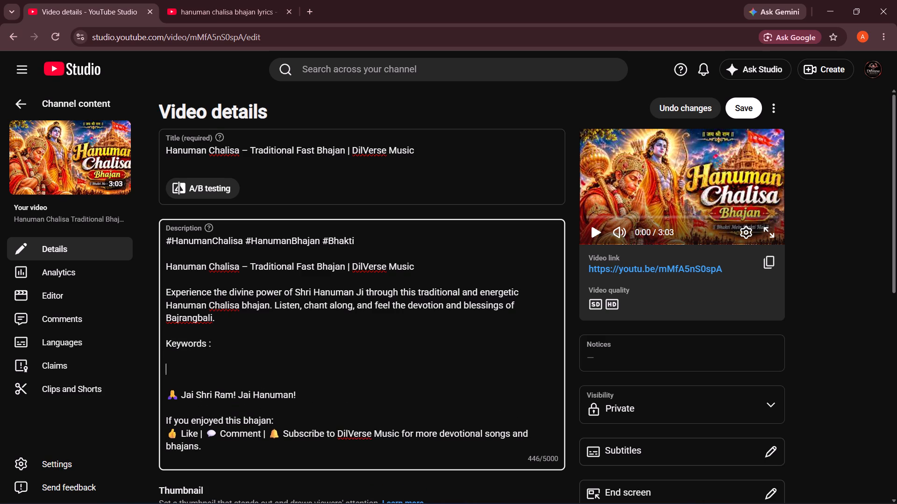
Copy all of the video's tags into the description under the "Keywords :" heading and save the video's changes.
scroll(309, 343, "down", 8)
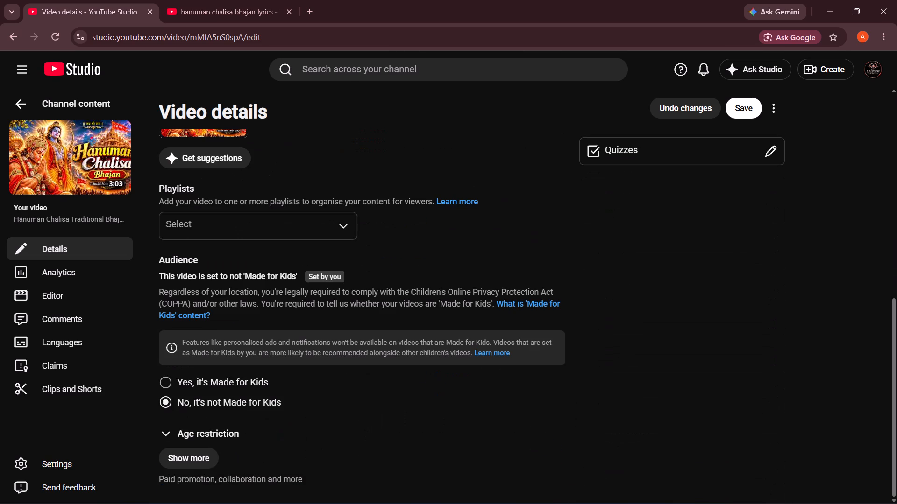
left_click(184, 465)
scroll(400, 372, "down", 8)
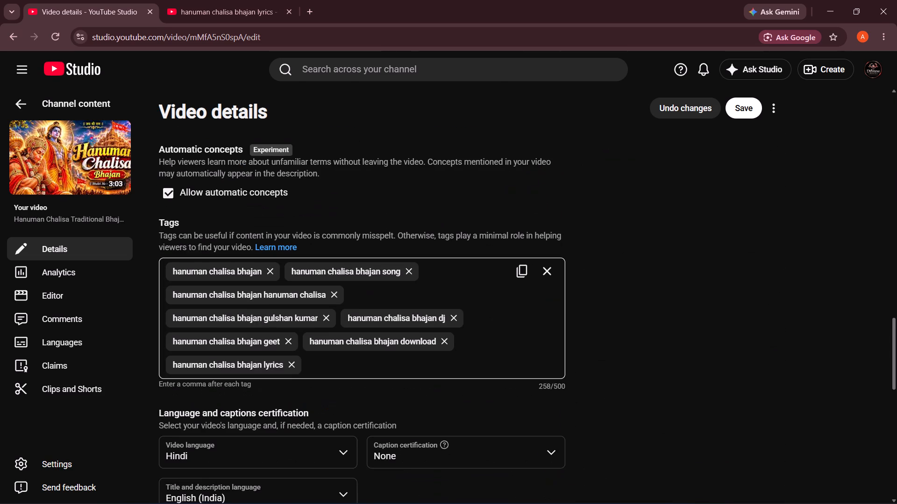
left_click(524, 266)
scroll(524, 266, "up", 7)
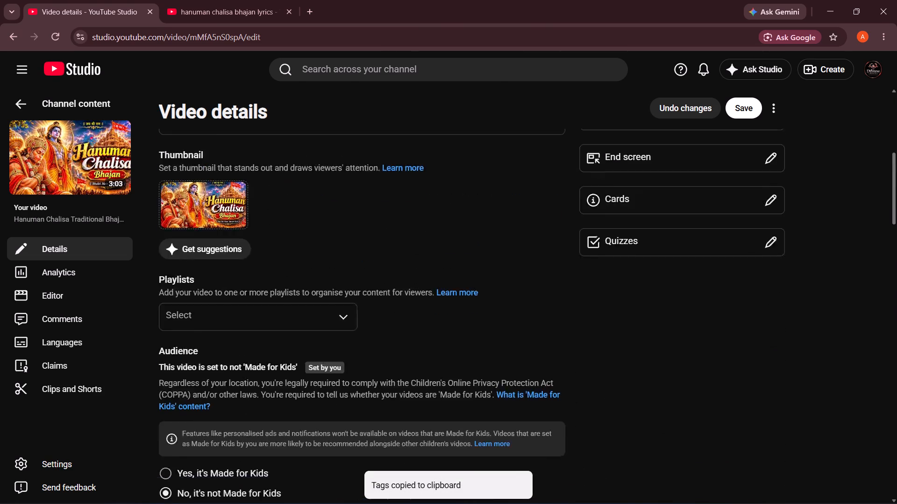
scroll(356, 319, "up", 5)
left_click(250, 370)
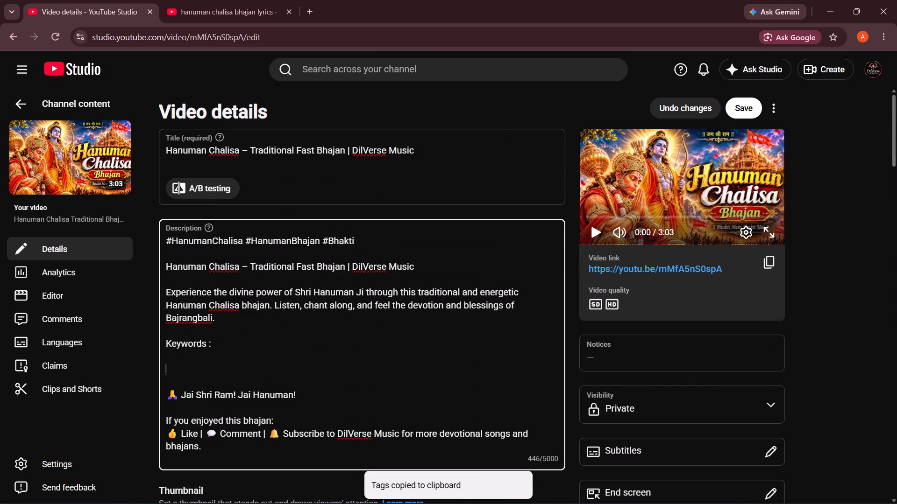
key("ctrl+v")
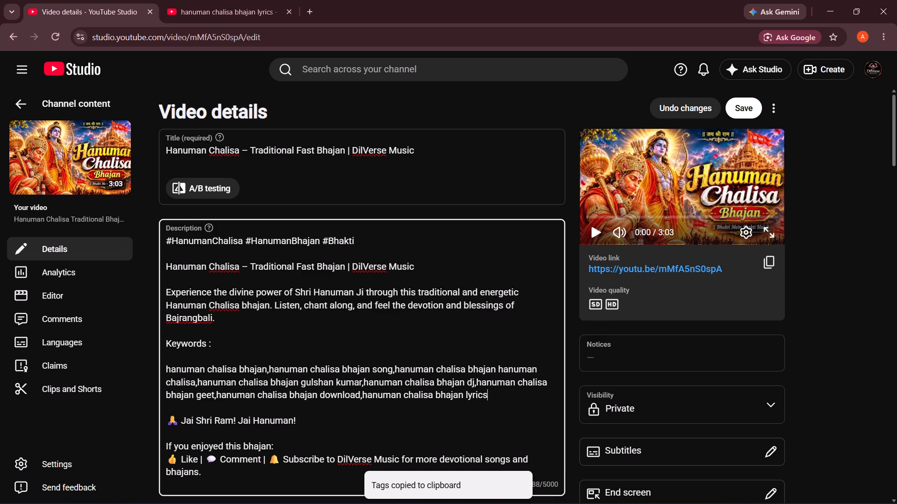
scroll(358, 388, "up", 1)
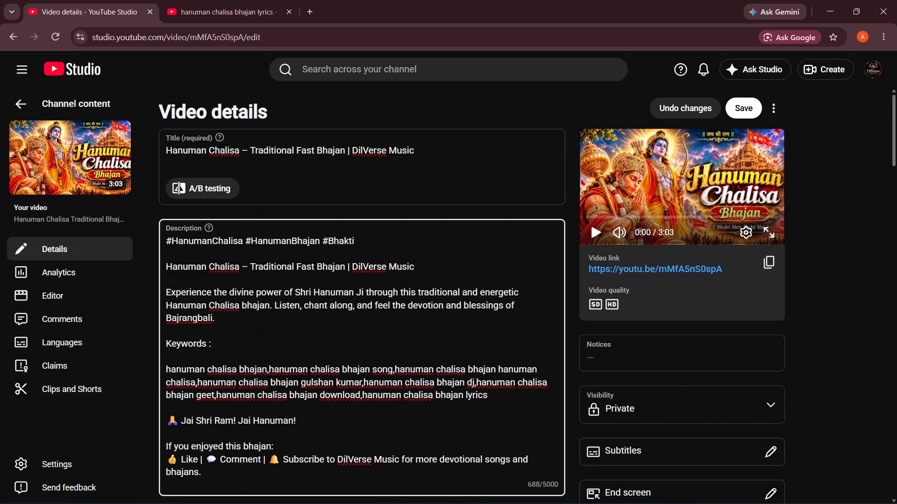
left_click(742, 102)
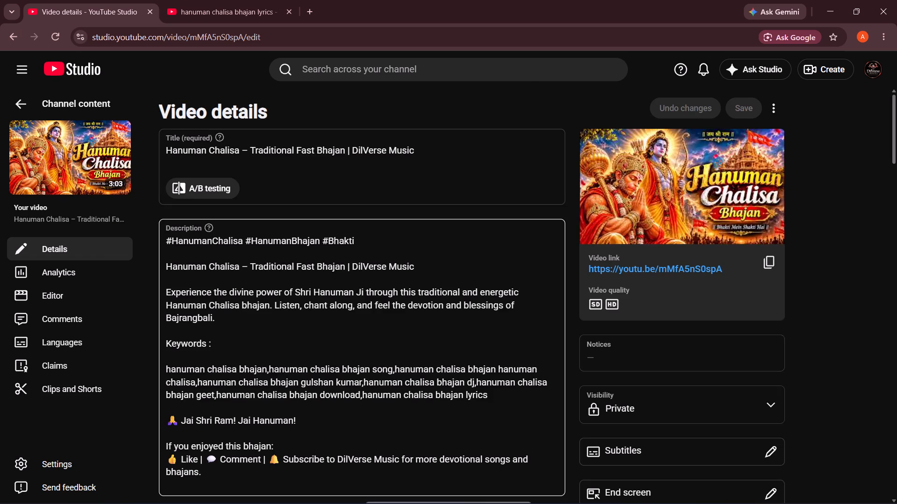
From the channel content list, schedule the Hanuman Chalisa video as a Premiere on 4 Nov 2026 at an evening time.
left_click(18, 102)
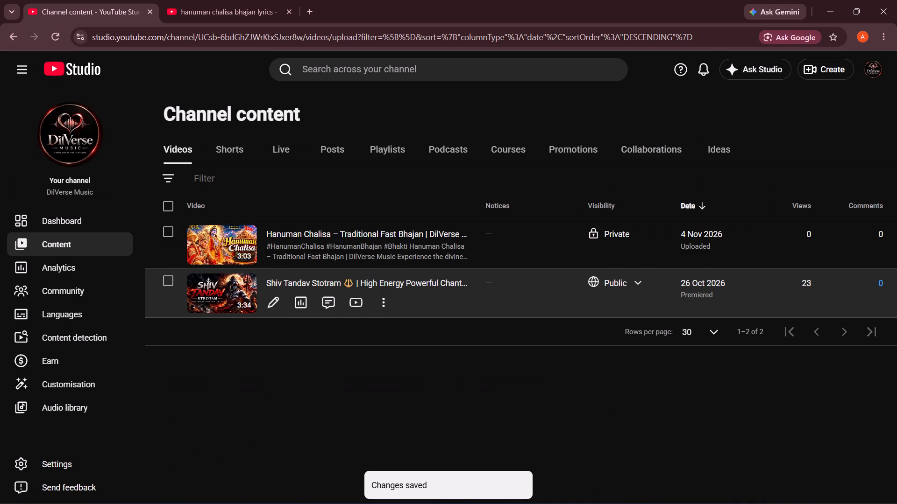
left_click(636, 228)
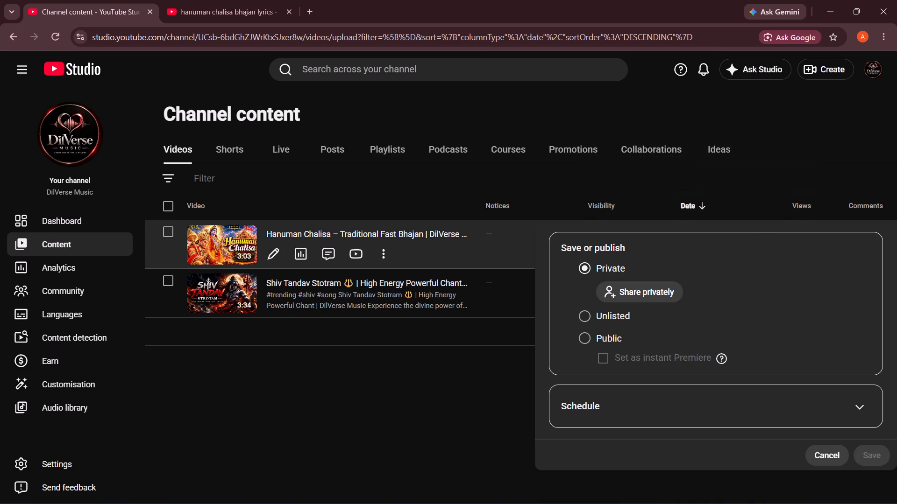
left_click(854, 401)
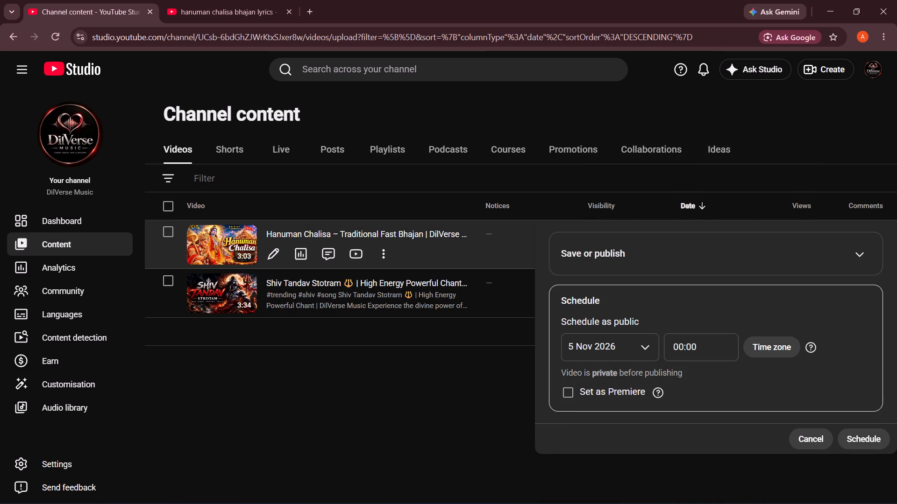
left_click(575, 399)
left_click(612, 355)
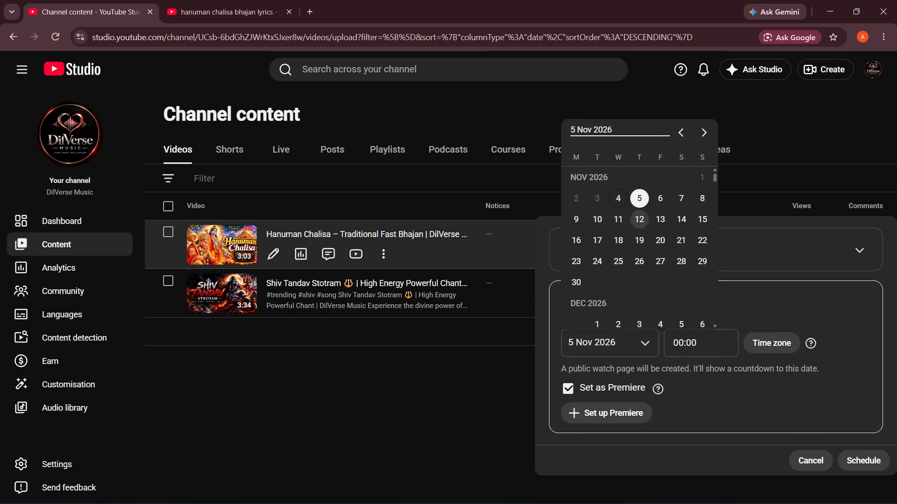
left_click(613, 200)
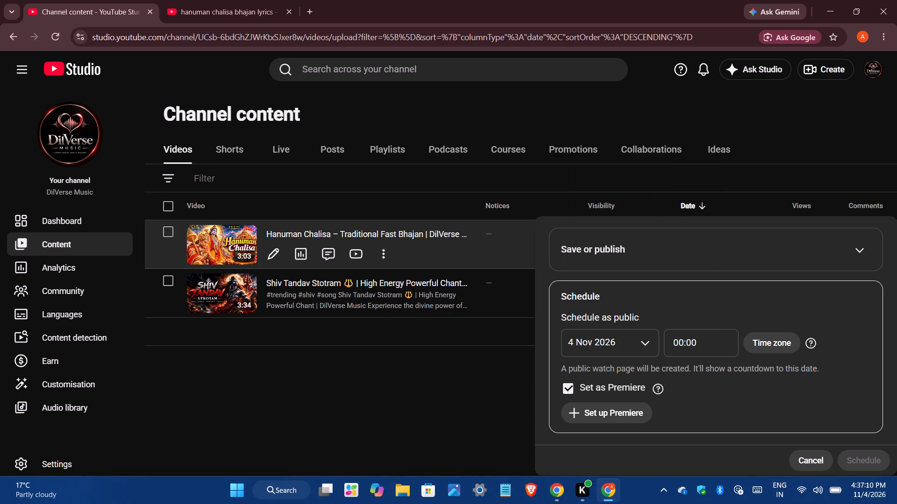
left_click(697, 339)
scroll(707, 256, "down", 7)
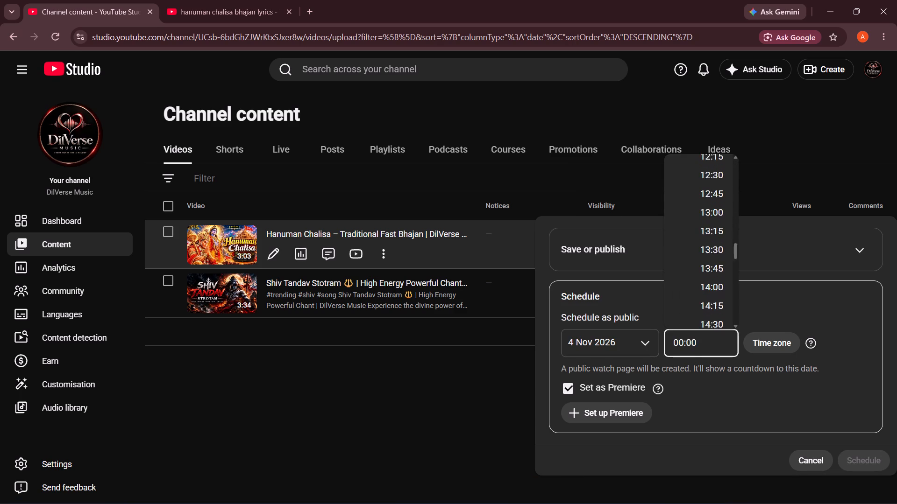
scroll(707, 256, "down", 4)
scroll(707, 256, "up", 1)
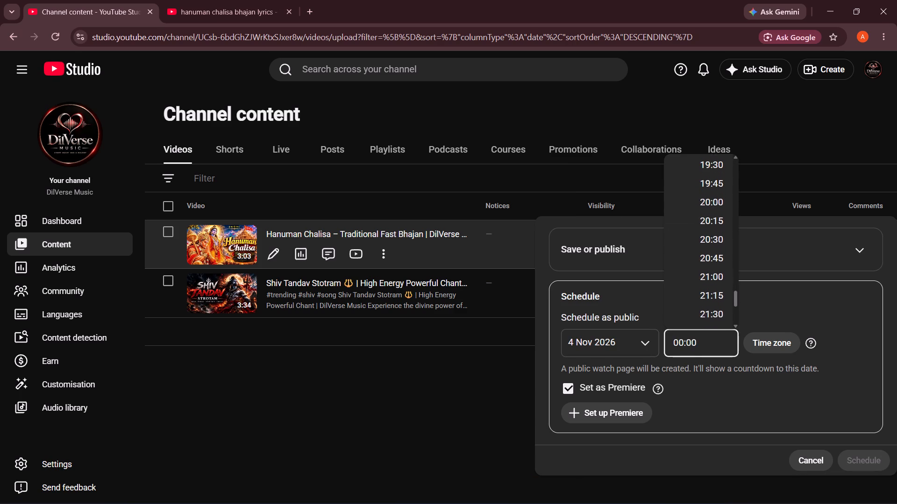
scroll(707, 256, "up", 6)
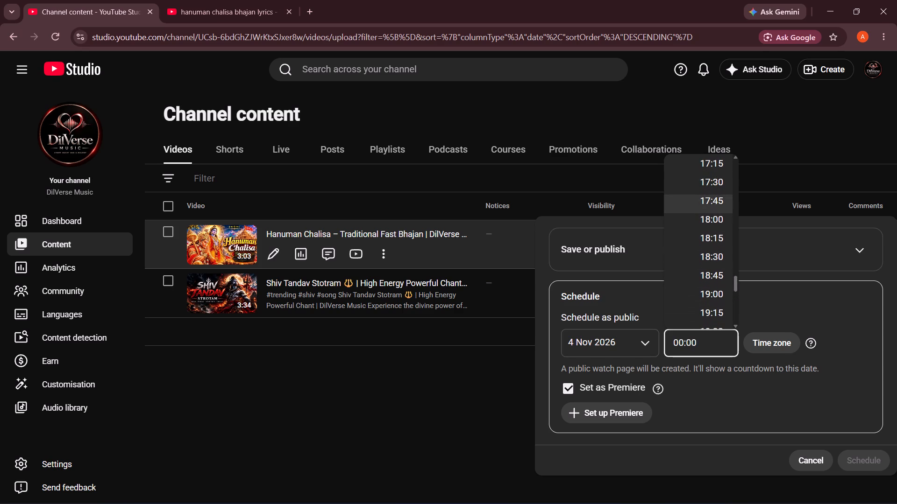
left_click(717, 243)
left_click(856, 455)
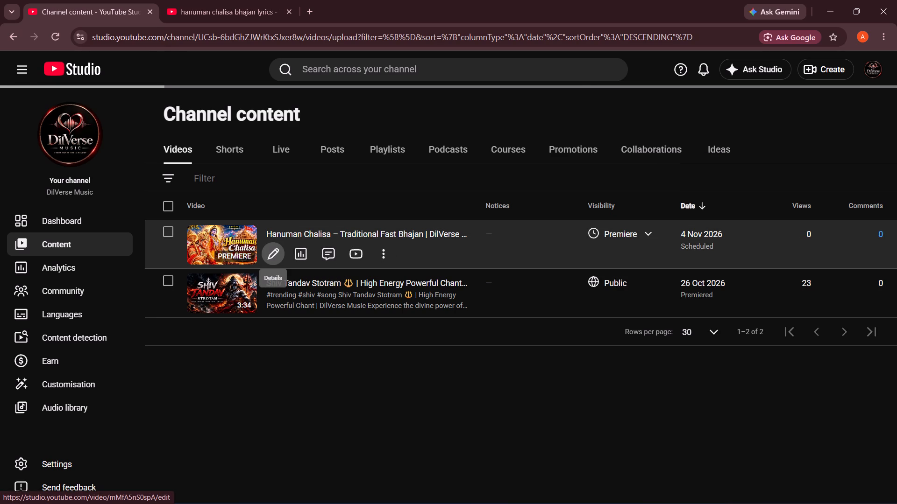
Copy the Hanuman Chalisa video's whole description into the empty description of the Short titled "4 November 2026".
left_click(268, 257)
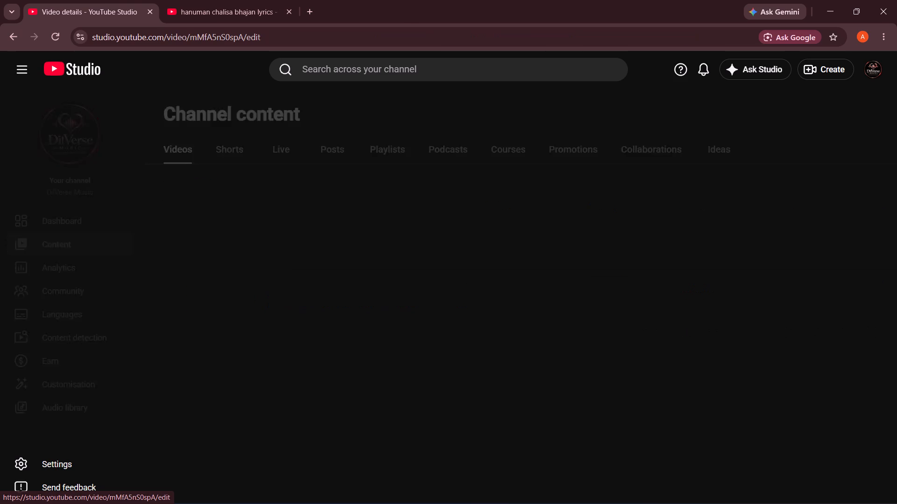
left_click(290, 266)
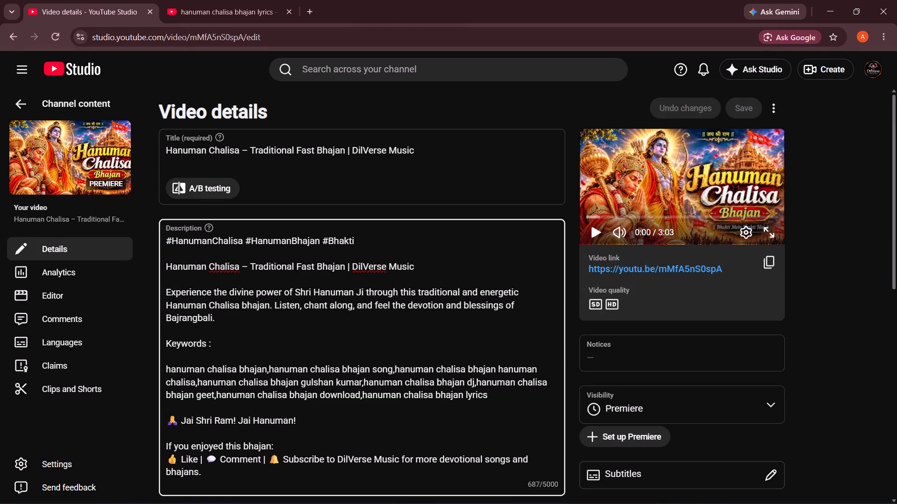
key("ctrl+a")
key("ctrl+c")
scroll(290, 266, "right", 9)
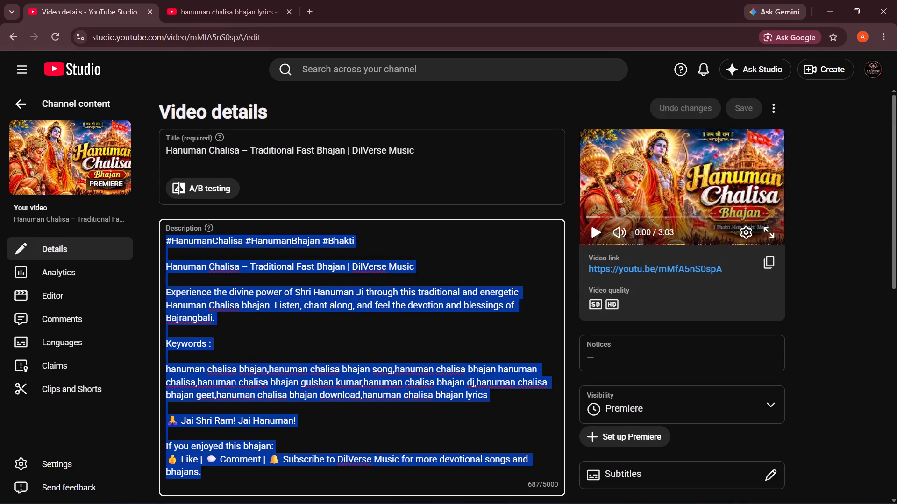
scroll(290, 266, "right", 12)
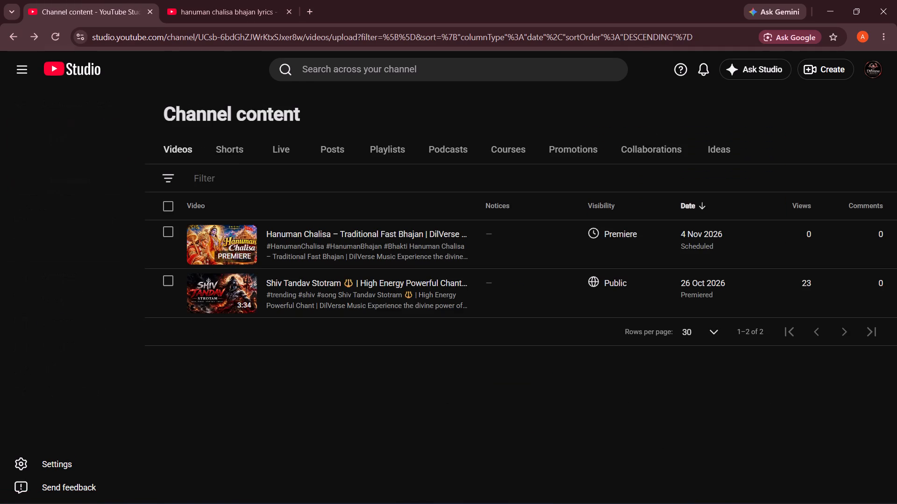
left_click(238, 154)
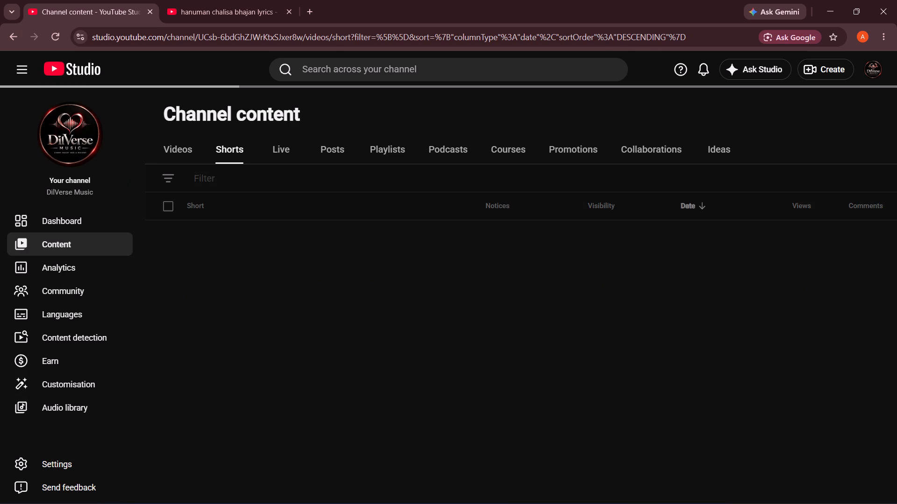
left_click(265, 253)
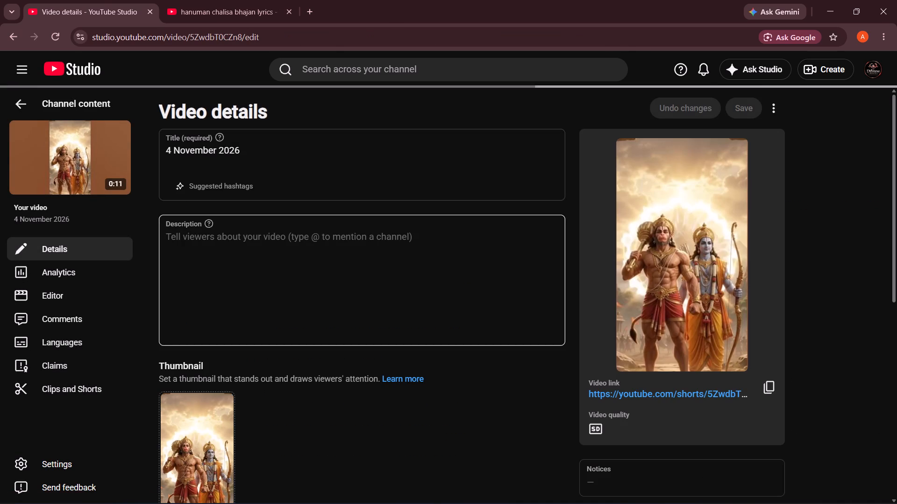
double_click(266, 257)
key("ctrl+v")
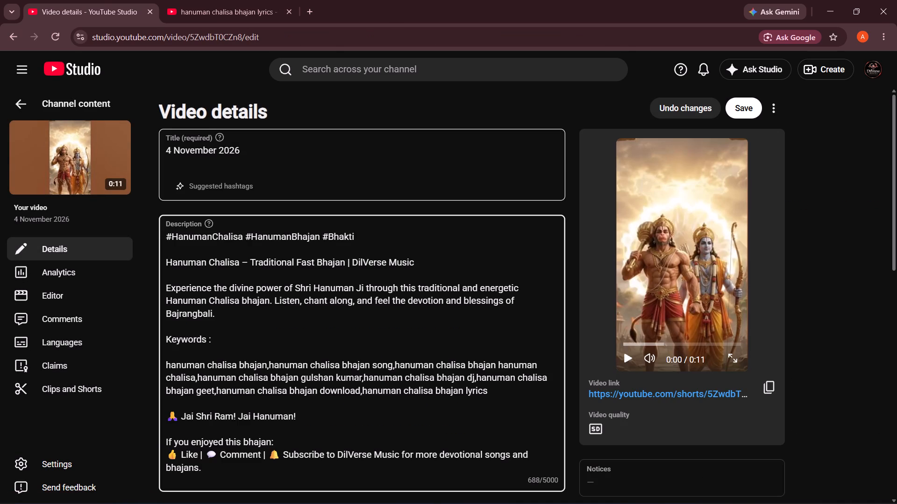
Replace the Short's title with the description's line "Hanuman Chalisa – Traditional Fast Bhajan | DilVerse Music".
left_click(263, 153)
key("BackSpace")
key("BackSpace")
key("BackSpace")
key("BackSpace")
key("BackSpace")
key("BackSpace")
key("BackSpace")
key("BackSpace")
key("BackSpace")
key("BackSpace")
key("BackSpace")
key("BackSpace")
key("BackSpace")
key("BackSpace")
key("BackSpace")
key("BackSpace")
key("BackSpace")
key("BackSpace")
key("BackSpace")
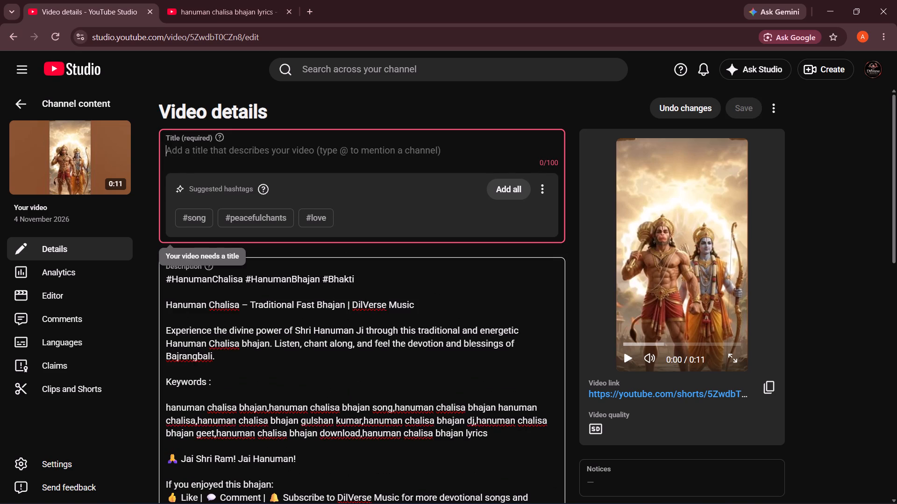
triple_click(206, 307)
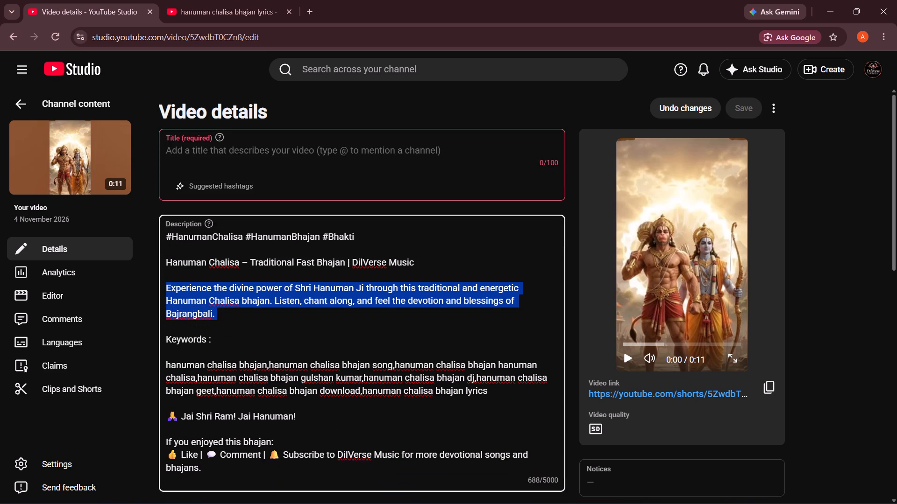
triple_click(185, 261)
key("ctrl+c")
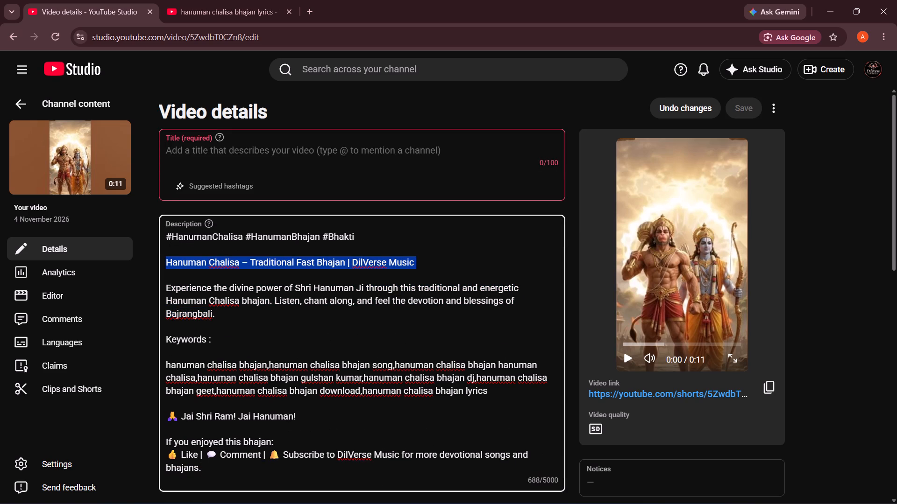
left_click(191, 155)
key("ctrl+v")
Append the hashtags #shorts, #hanuman, #hanumanchalisa and #bhajan to the end of the Short's title.
key("space")
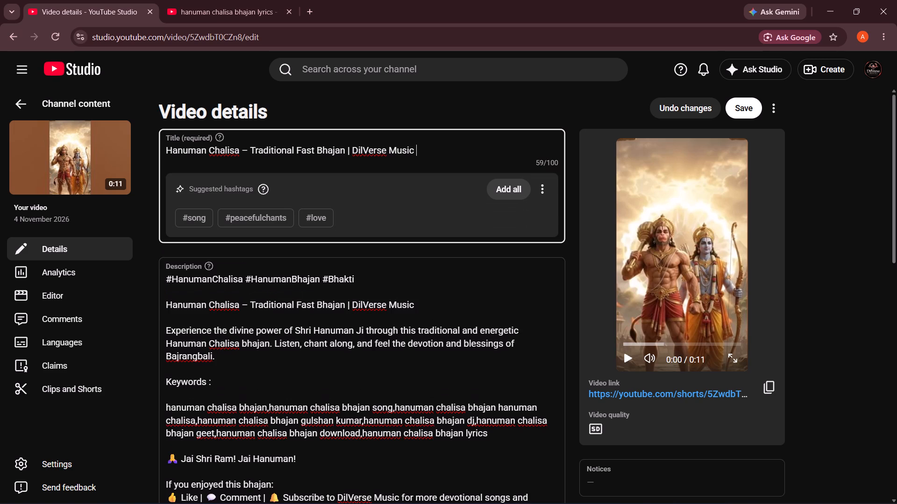
type("#shorts")
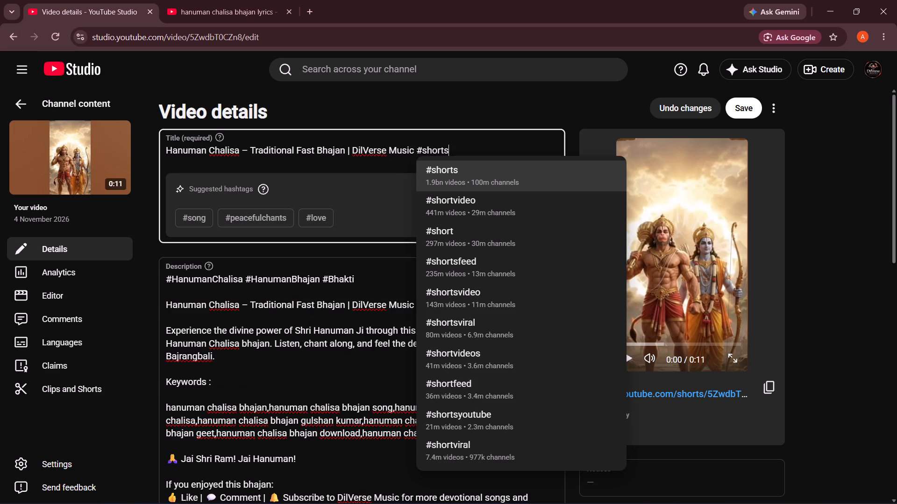
left_click(490, 176)
type("#hanuman")
left_click(520, 178)
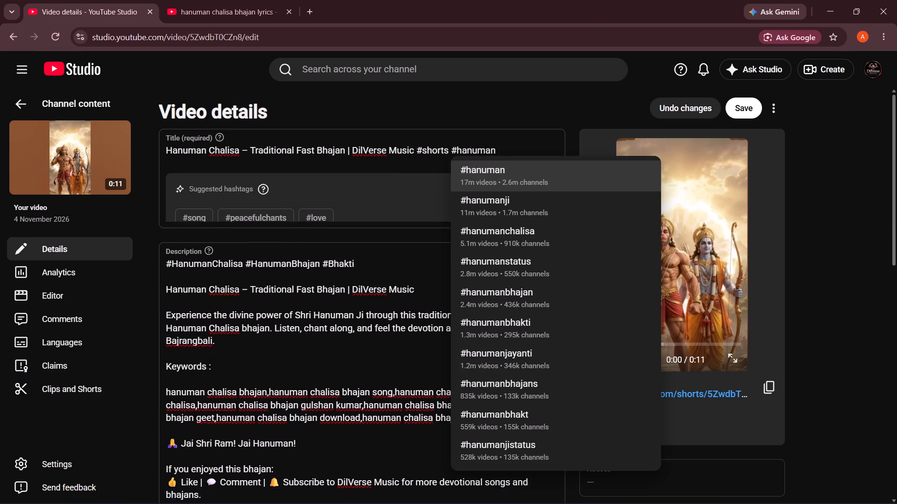
key("shift+numbersign")
type("hanuman")
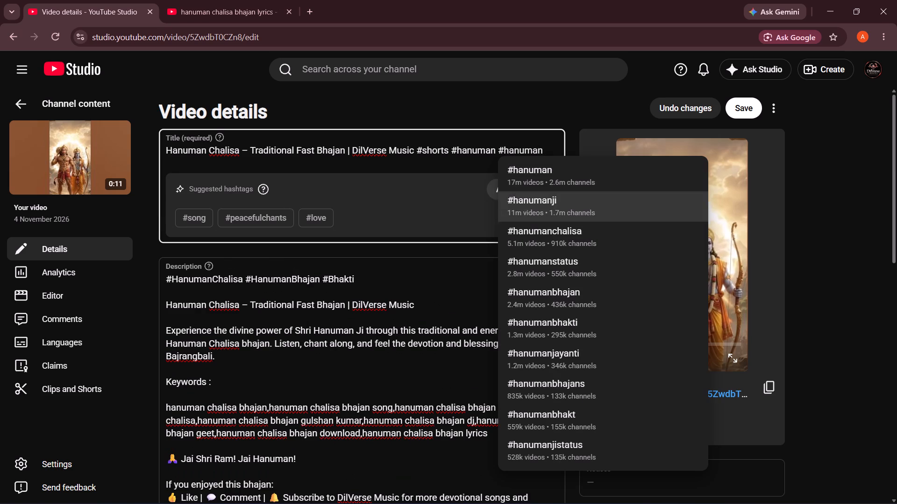
left_click(570, 242)
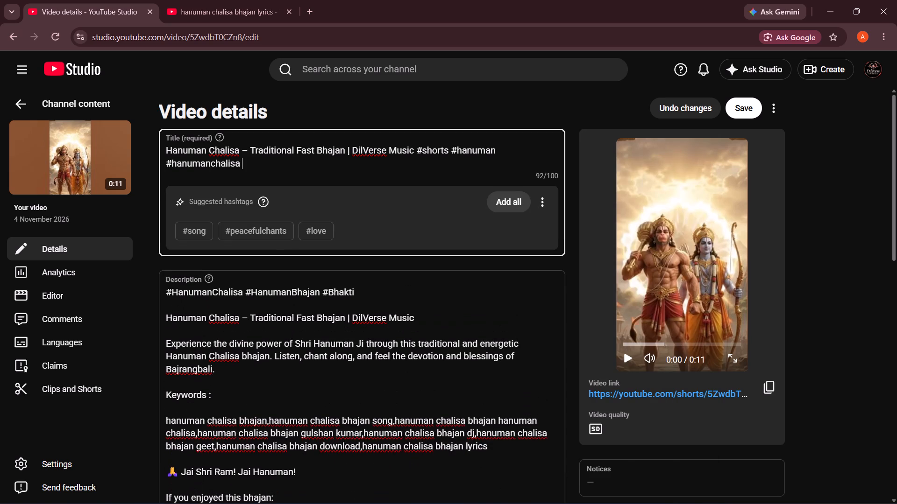
type("#bhajan")
left_click(320, 191)
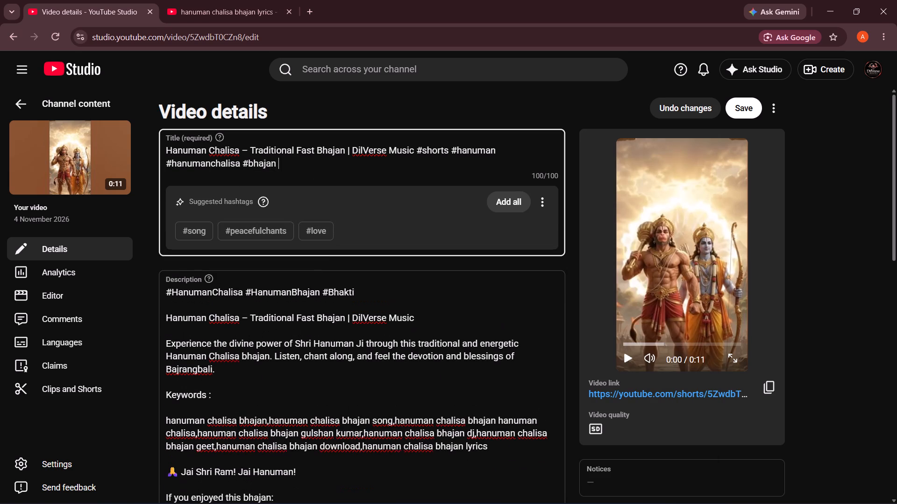
key("BackSpace")
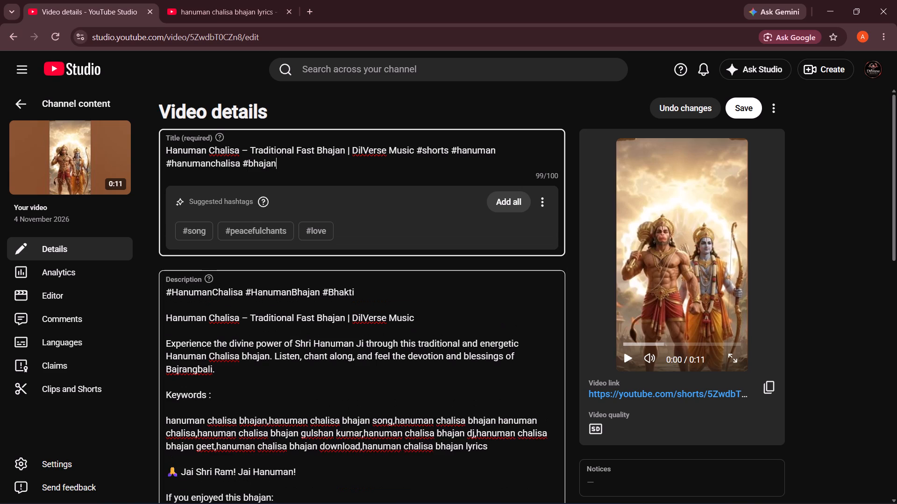
key("space")
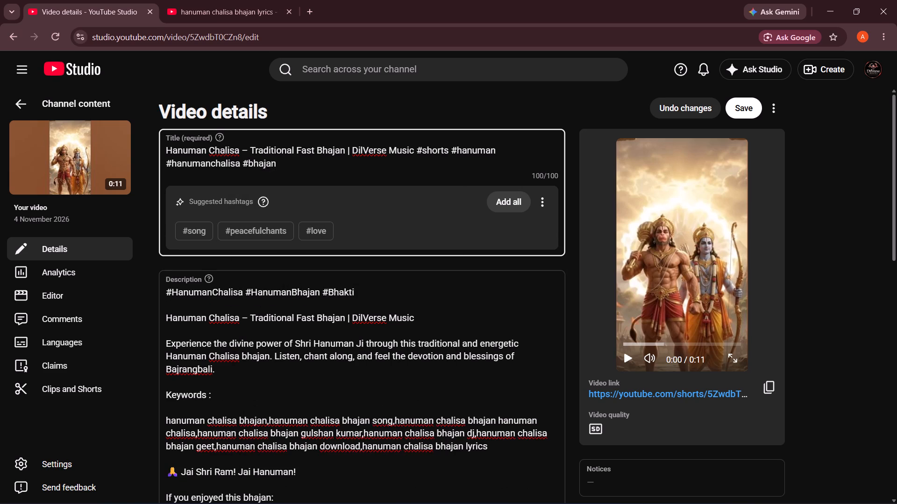
Cut the whole text, hashtags included, out of the Short's title.
triple_click(186, 150)
left_click(186, 150)
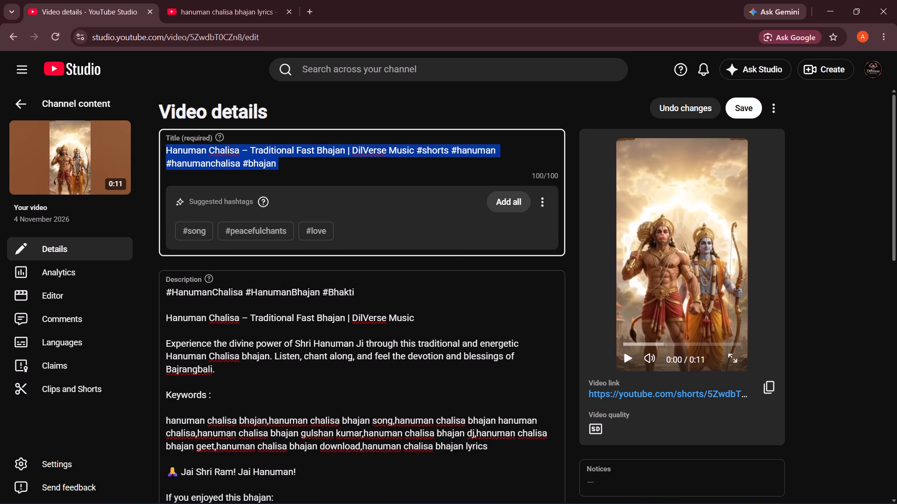
key("ctrl+x")
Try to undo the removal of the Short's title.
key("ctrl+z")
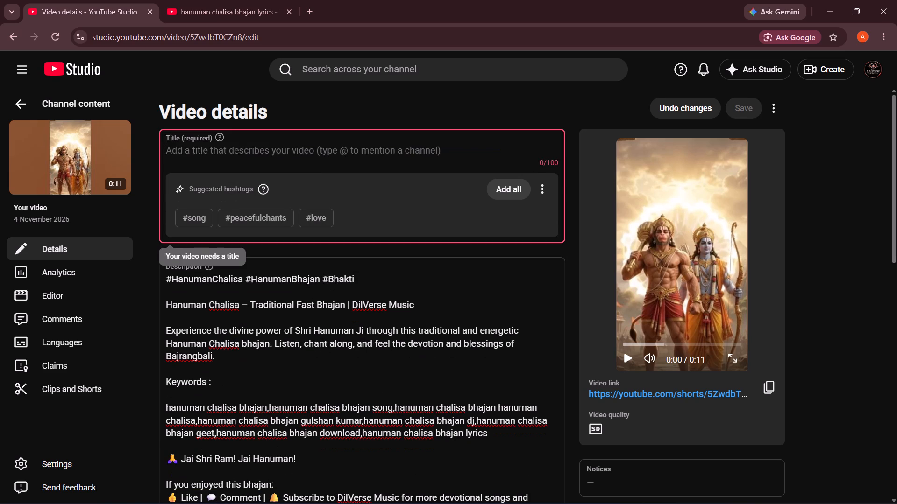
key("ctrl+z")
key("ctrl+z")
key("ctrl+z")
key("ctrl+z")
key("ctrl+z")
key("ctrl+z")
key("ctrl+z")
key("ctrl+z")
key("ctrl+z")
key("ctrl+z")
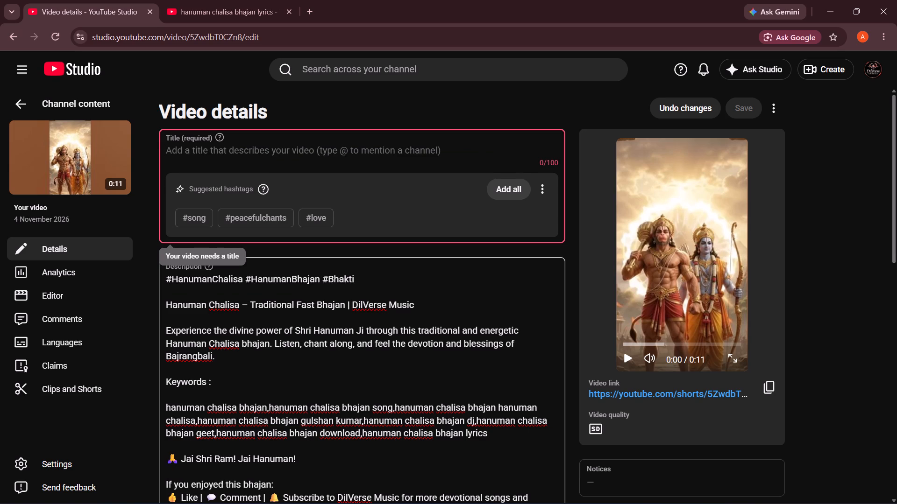
Copy the description's line "Hanuman Chalisa – Traditional Fast Bhajan | DilVerse Music" into the Short's empty title.
triple_click(186, 307)
left_click(186, 263)
triple_click(186, 261)
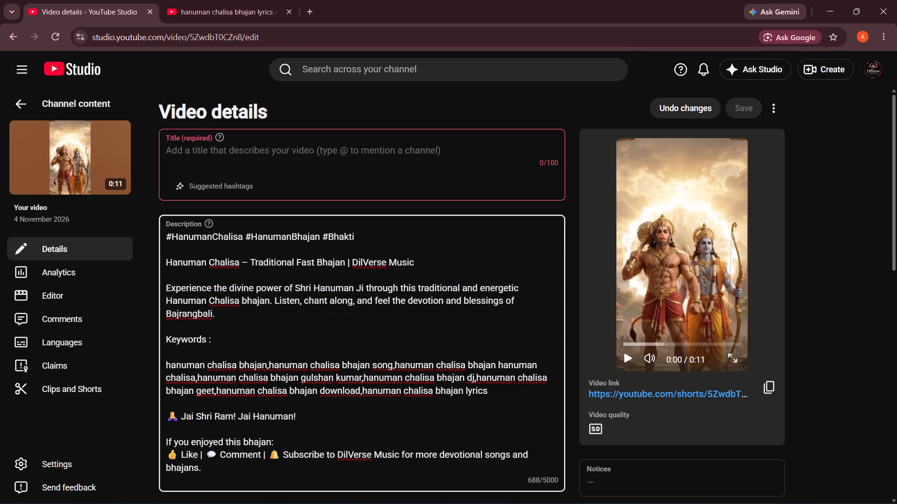
left_click(186, 261)
key("ctrl+c")
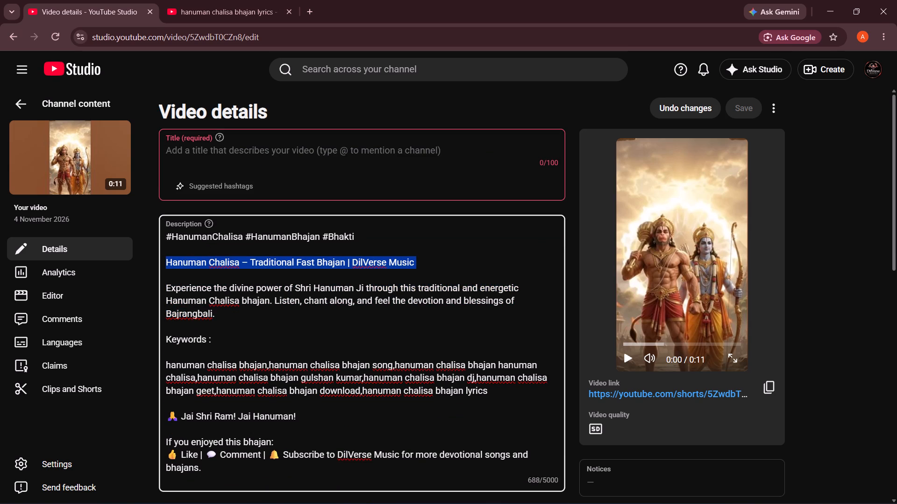
left_click(214, 158)
key("ctrl+c")
key("ctrl+v")
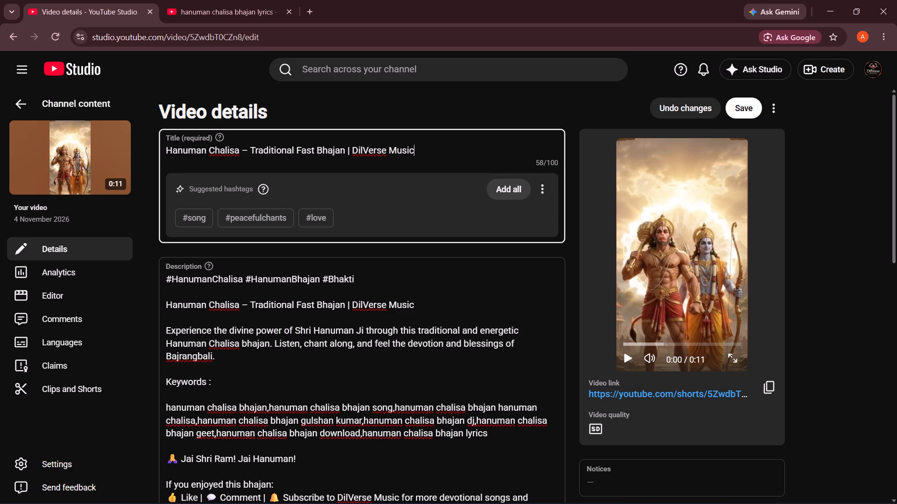
Append the hashtags #shorts, #hanumanchalisa and #bhajan to the end of the Short's title.
key("space")
type("#short")
key("Return")
type("#pho")
key("BackSpace")
key("BackSpace")
key("BackSpace")
type("hanuma")
key("Return")
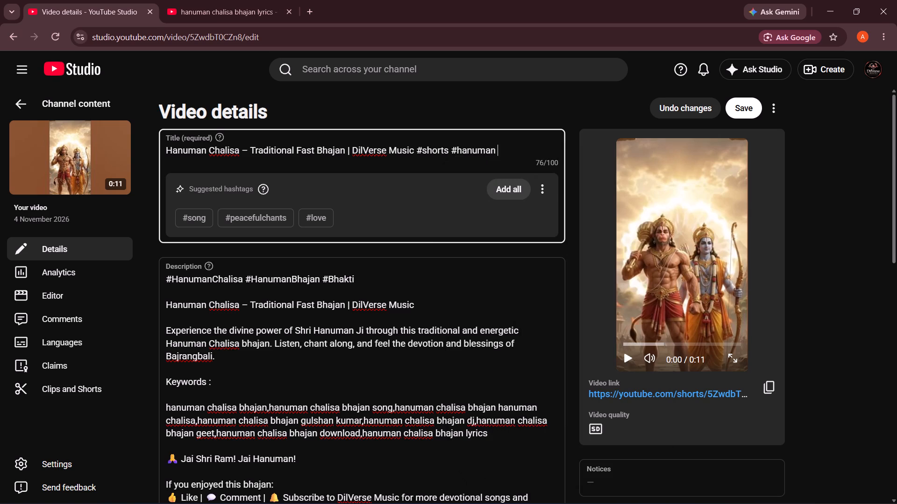
type("#h")
key("BackSpace")
key("BackSpace")
key("BackSpace")
key("Down")
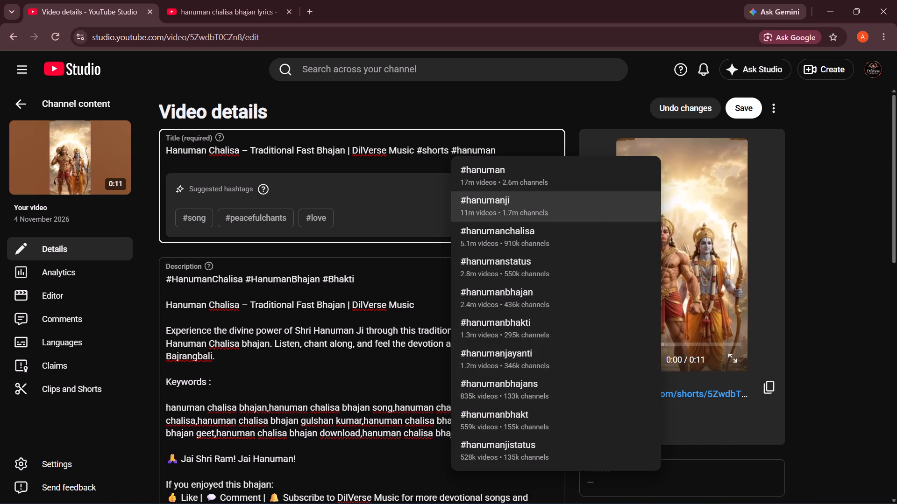
key("Down")
key("Return")
key("shift+numbersign")
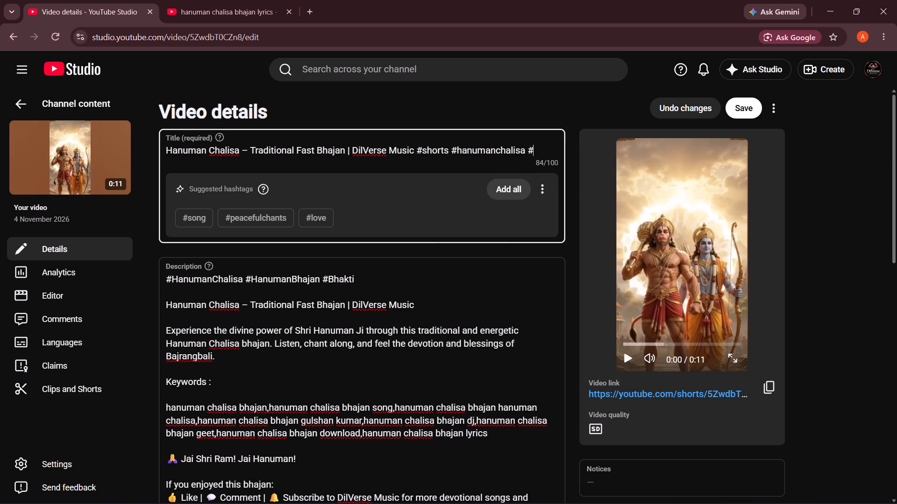
type("bhaja")
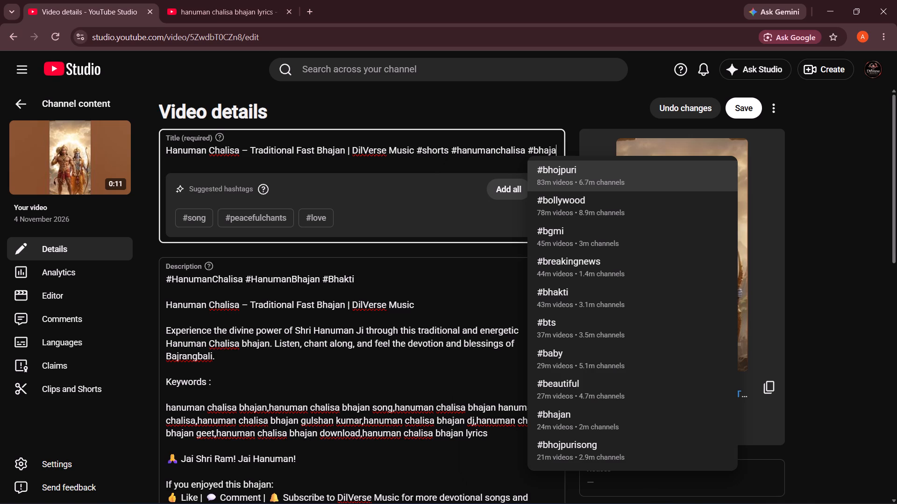
left_click(563, 181)
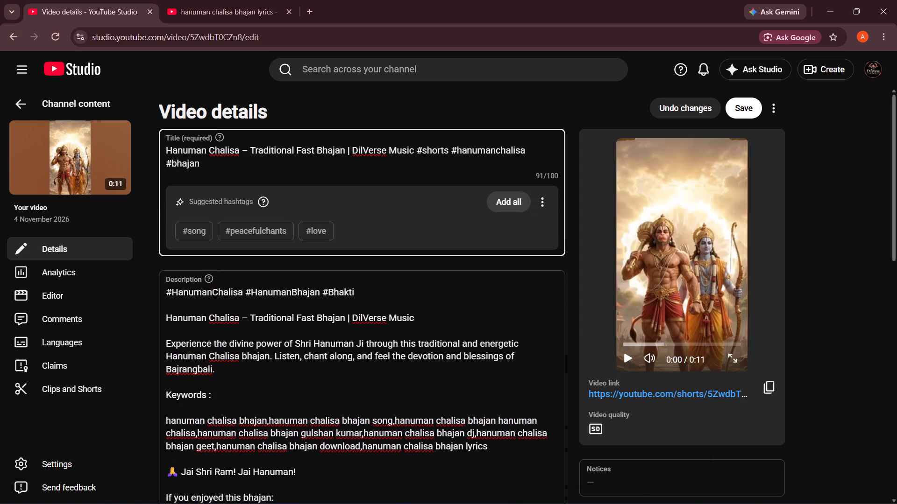
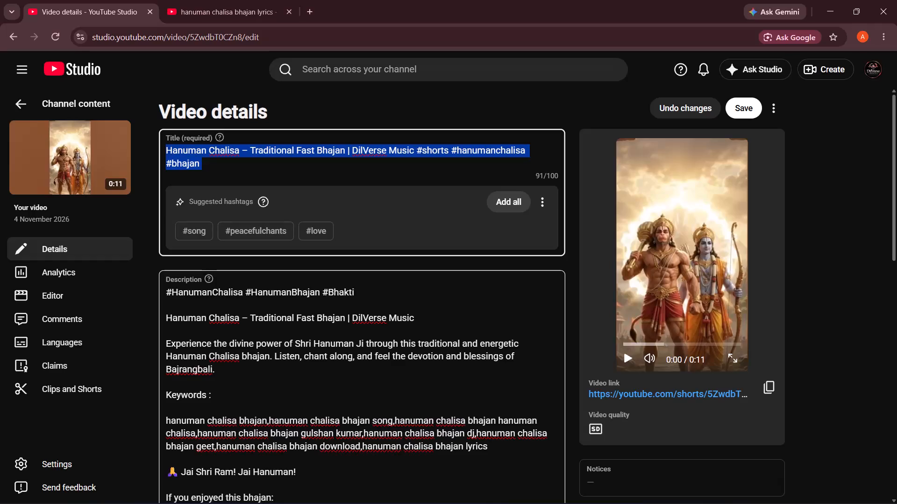
Replace the description's heading line with the full hashtagged title and leave a blank line below it.
left_click(193, 315)
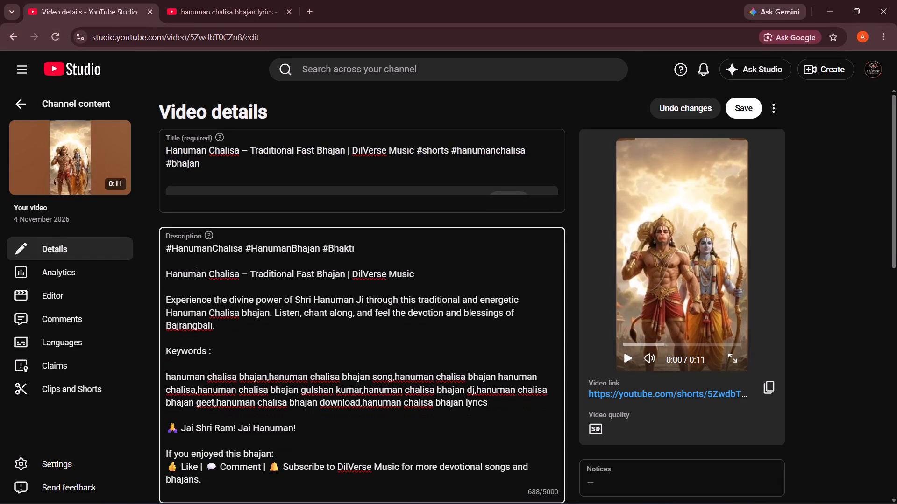
triple_click(183, 273)
key("ctrl+v")
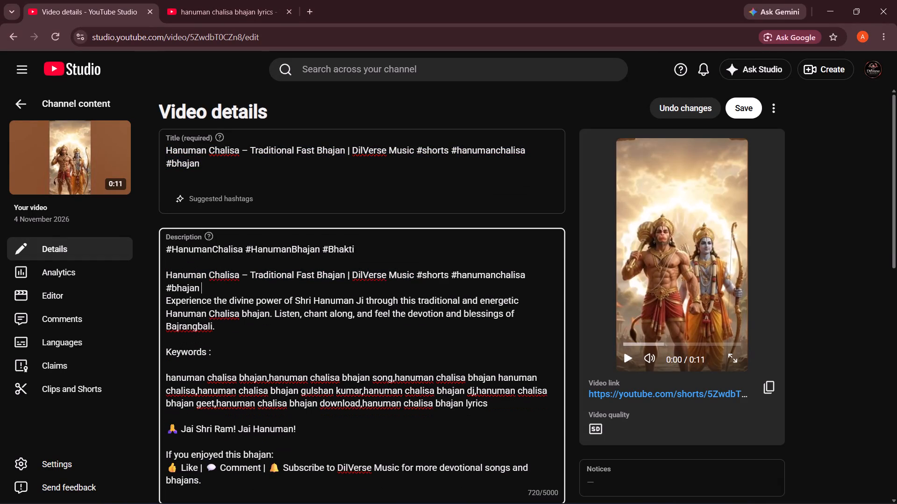
key("Return")
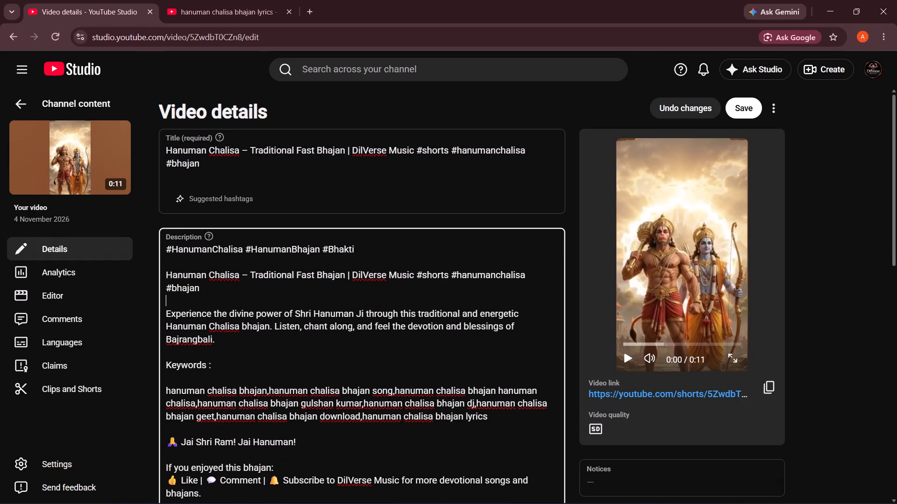
Copy the comma-separated keyword paragraph from the Short's description.
triple_click(227, 391)
left_click(227, 391)
key("ctrl+c")
Expand the Short's additional settings and answer No to the AI use question.
scroll(227, 391, "down", 3)
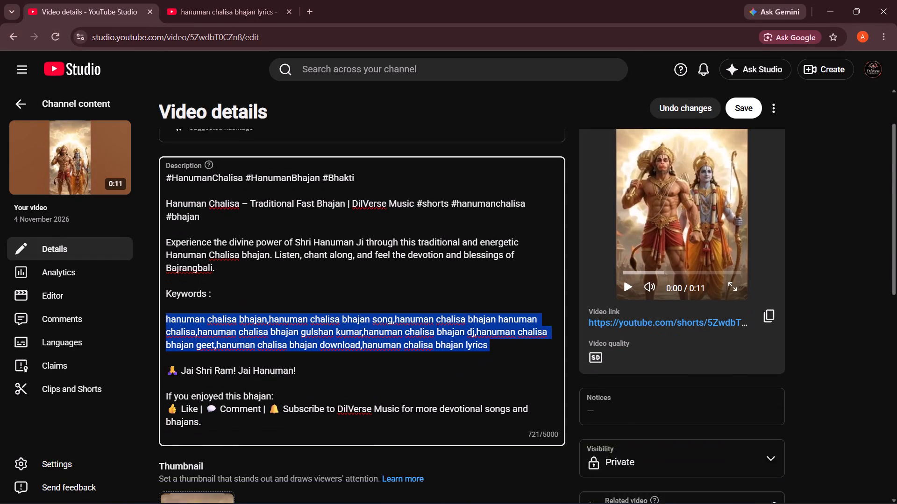
scroll(227, 391, "down", 3)
scroll(228, 434, "down", 6)
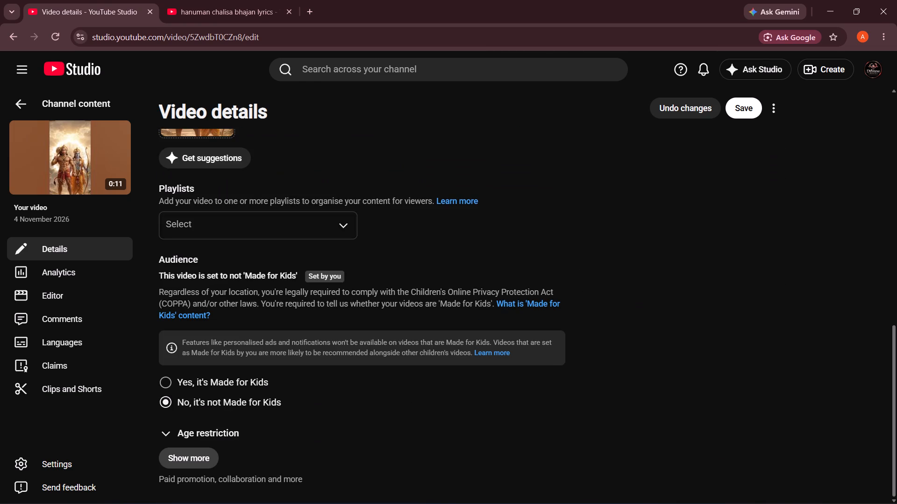
left_click(203, 462)
scroll(366, 391, "down", 5)
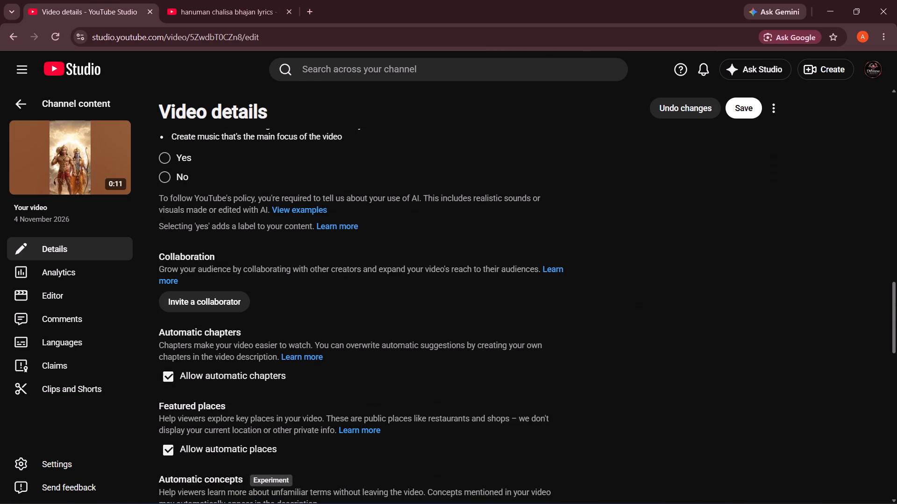
left_click(172, 182)
Paste the copied Hanuman Chalisa bhajan keywords as the Short's tags.
scroll(321, 225, "down", 4)
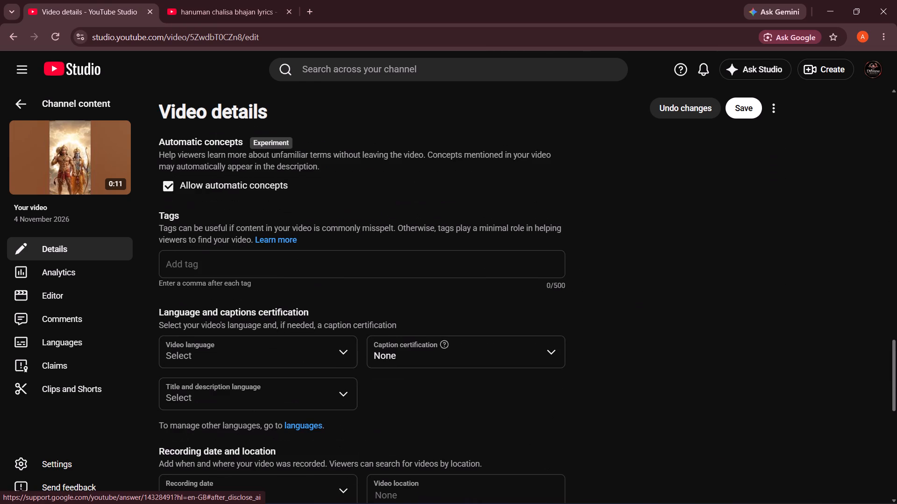
left_click(318, 257)
key("ctrl+v")
Set the Short's title and description language to English (India).
scroll(279, 350, "down", 1)
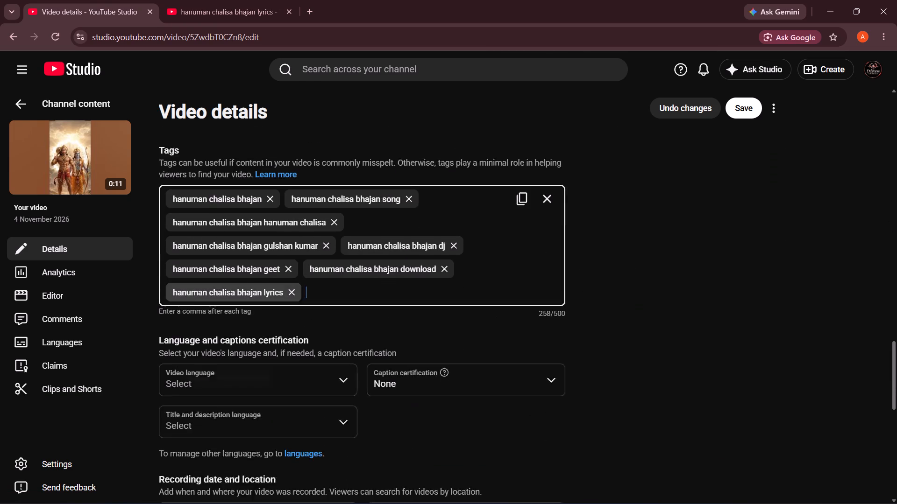
scroll(279, 350, "down", 1)
left_click(273, 382)
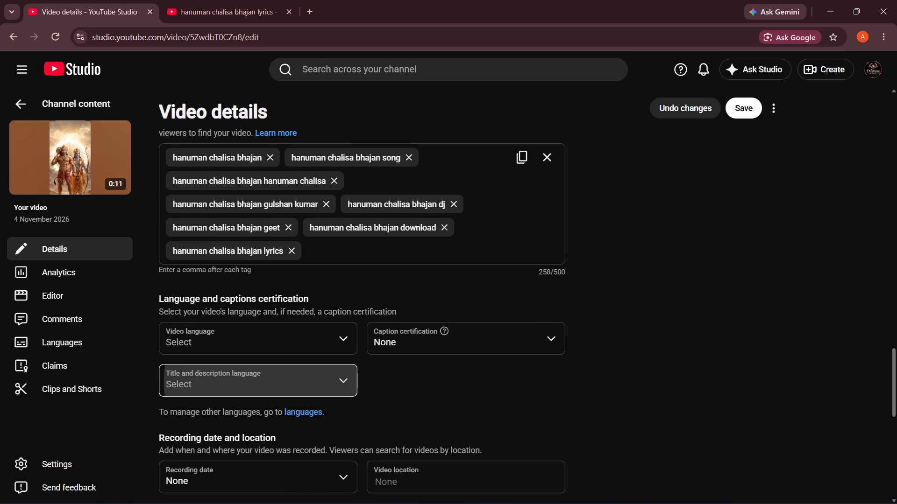
scroll(277, 259, "down", 6)
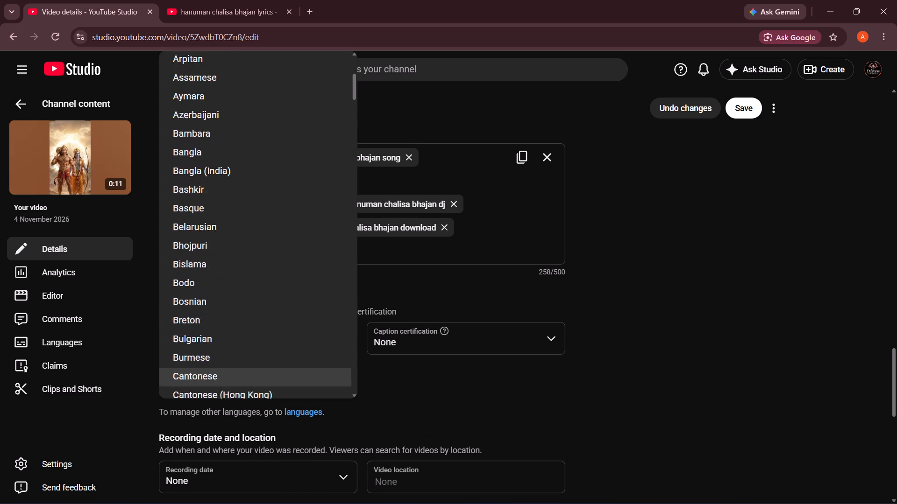
scroll(277, 259, "down", 3)
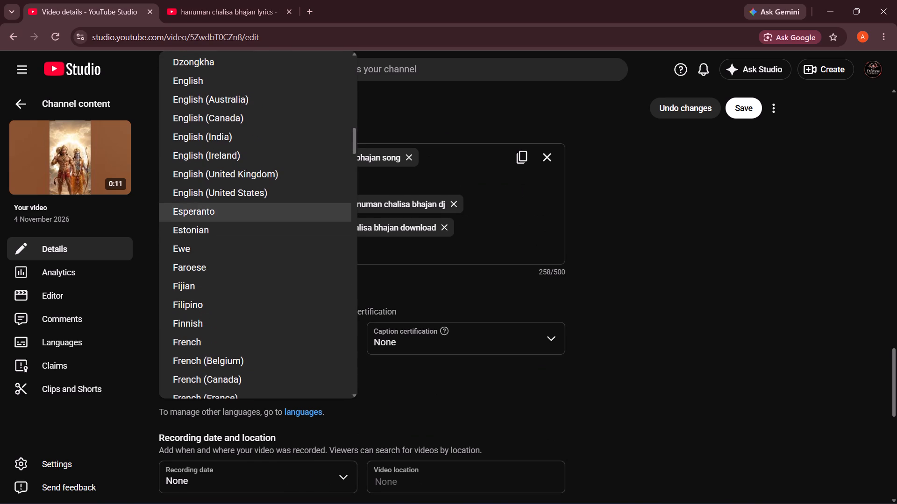
left_click(242, 142)
Set the Short's video language to Hindi.
left_click(281, 343)
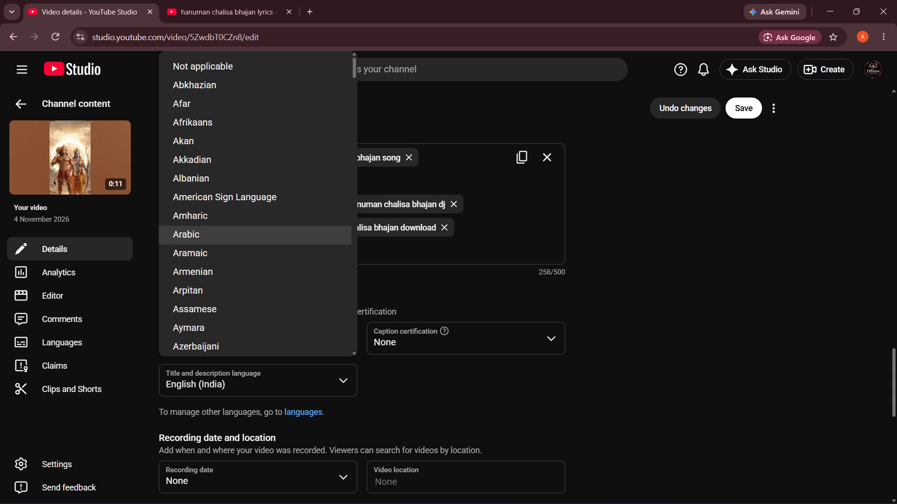
scroll(239, 243, "down", 12)
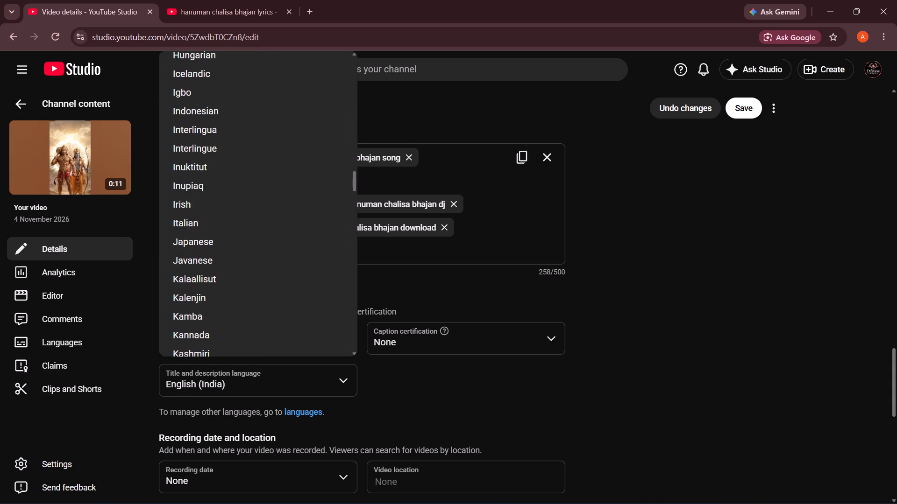
scroll(202, 111, "up", 3)
left_click(200, 110)
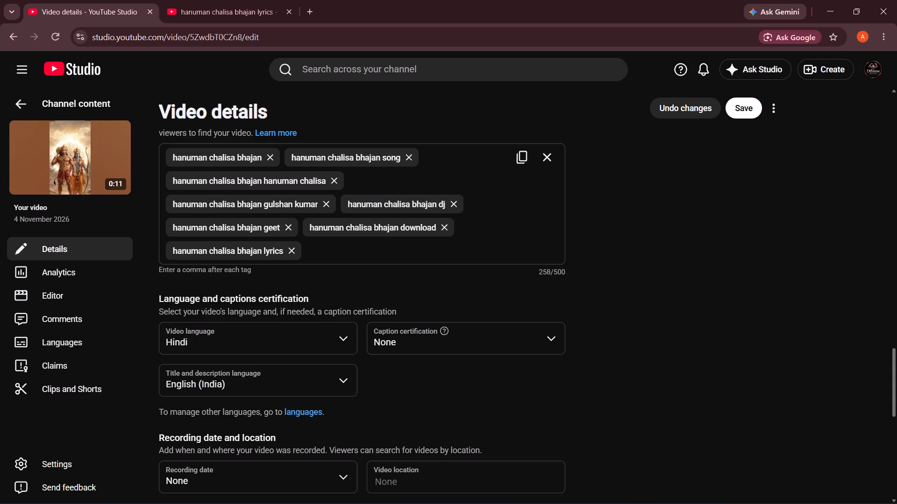
Open the Short's Hindi subtitles and publish them with the existing text and timings.
scroll(653, 303, "up", 16)
scroll(697, 379, "down", 1)
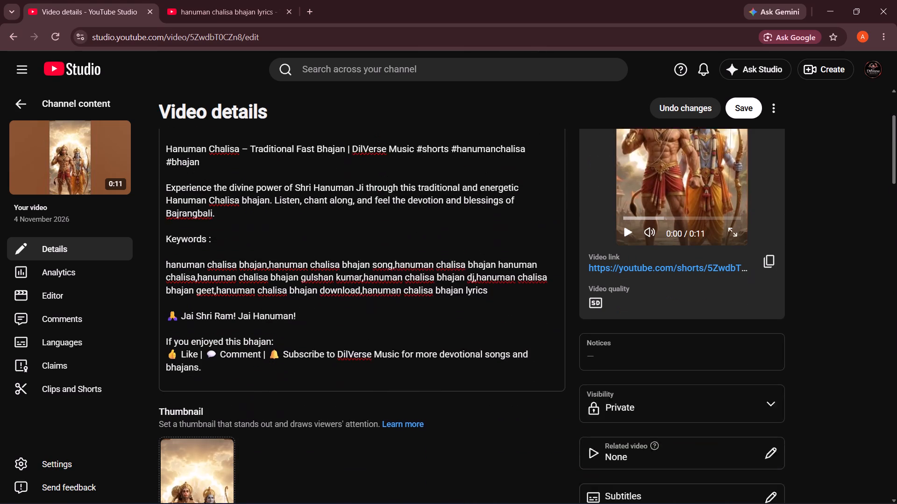
scroll(697, 379, "down", 1)
left_click(766, 469)
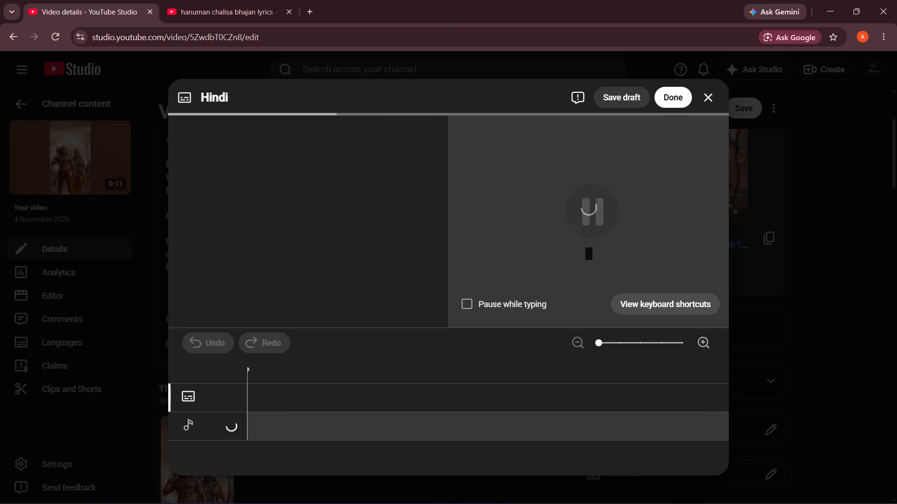
left_click(676, 99)
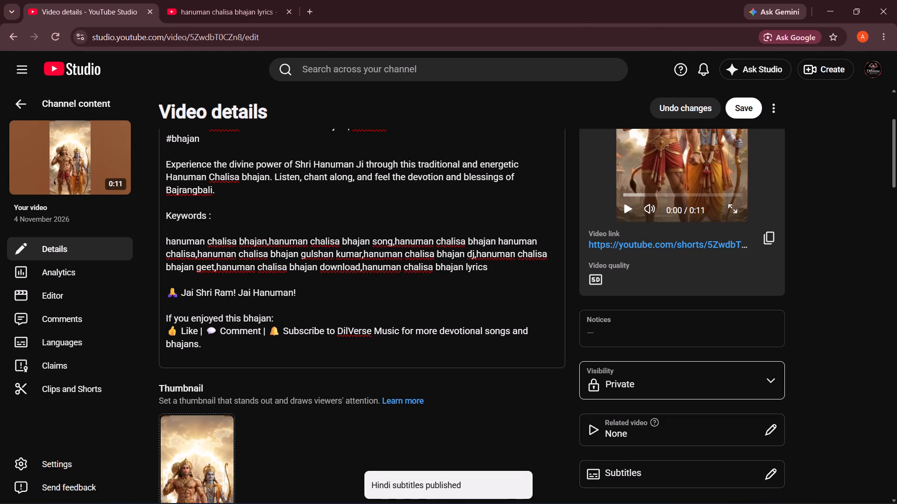
Review the Short's title and description, and save the video details.
scroll(348, 391, "up", 1)
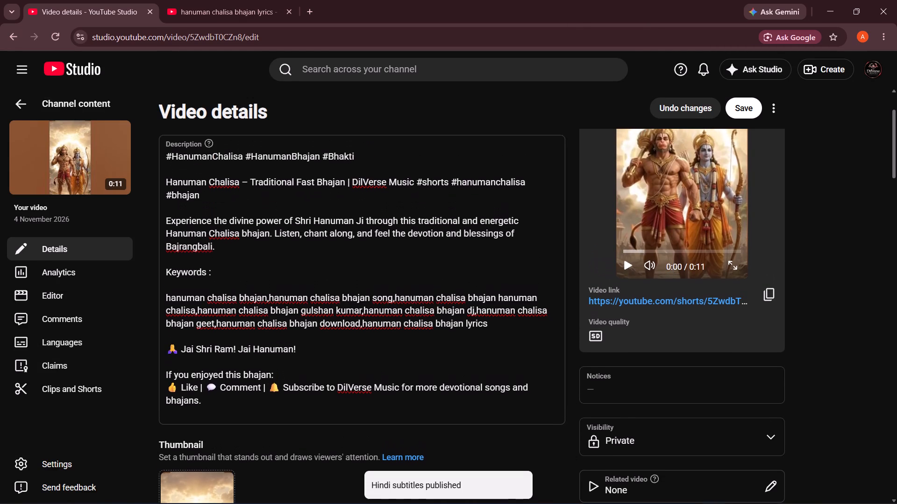
scroll(348, 391, "up", 1)
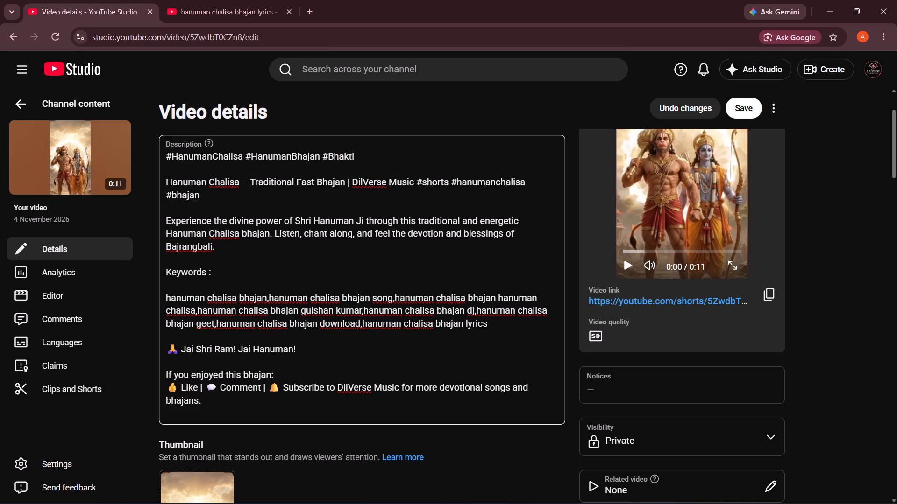
scroll(331, 263, "up", 7)
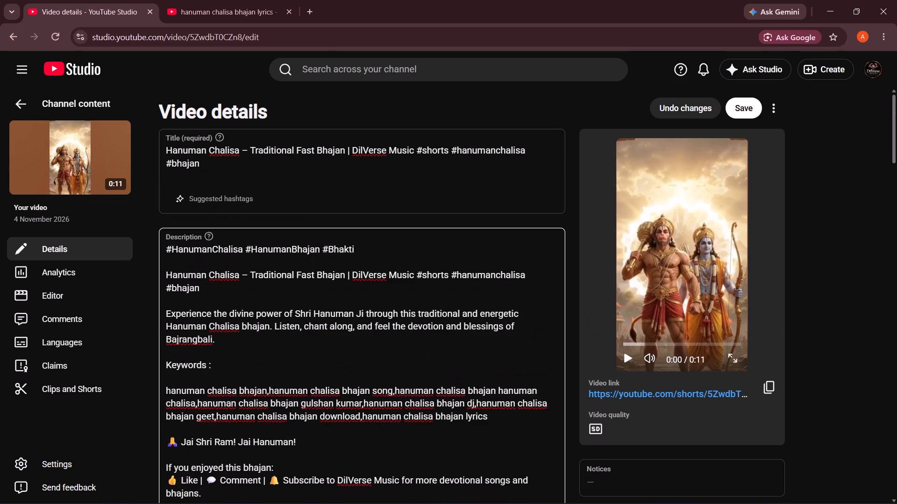
scroll(331, 263, "up", 1)
left_click(739, 111)
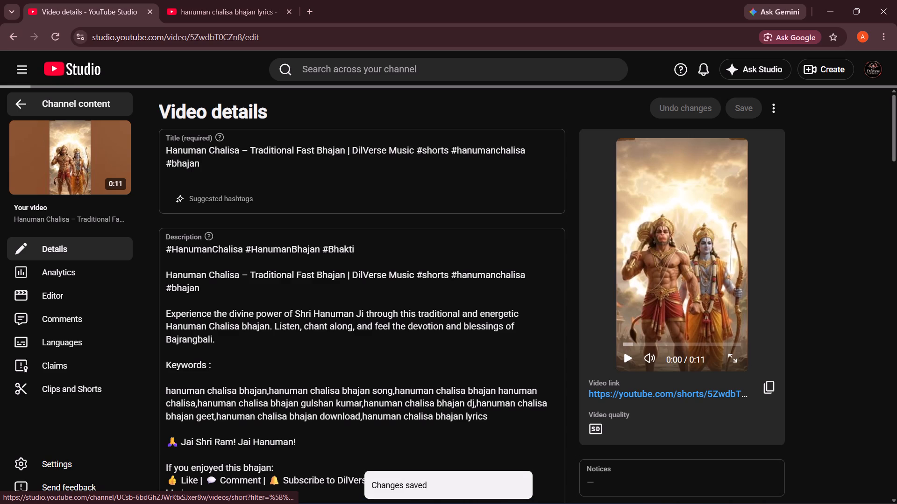
From the channel's Shorts list, schedule the Hanuman Chalisa Short as public for 5 Nov 2026 at 18:15.
left_click(23, 99)
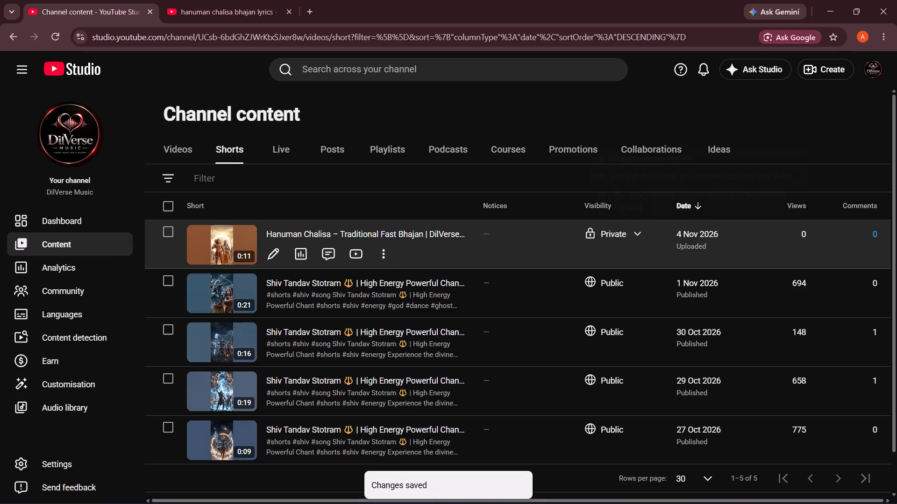
left_click(635, 234)
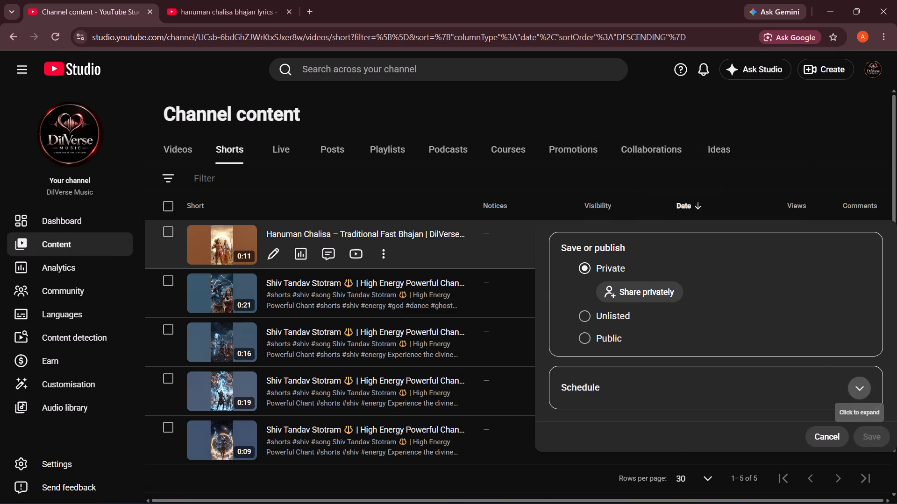
left_click(869, 388)
left_click(696, 349)
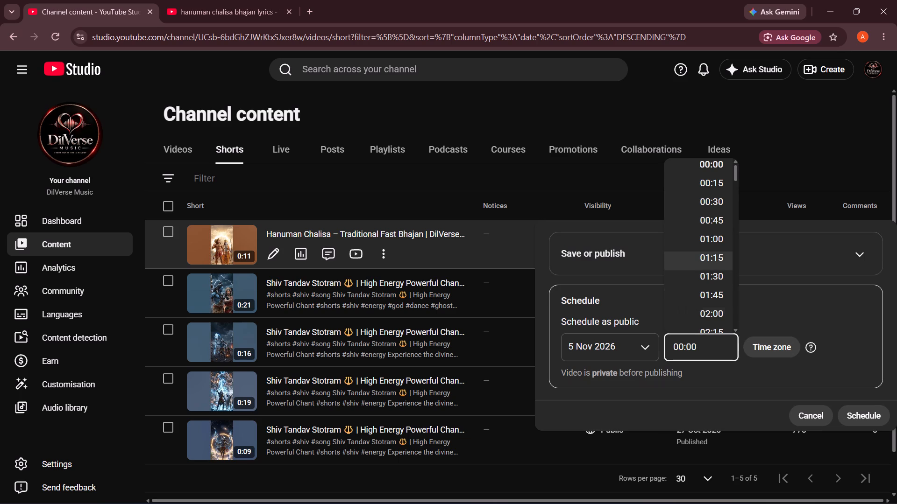
scroll(705, 263, "down", 9)
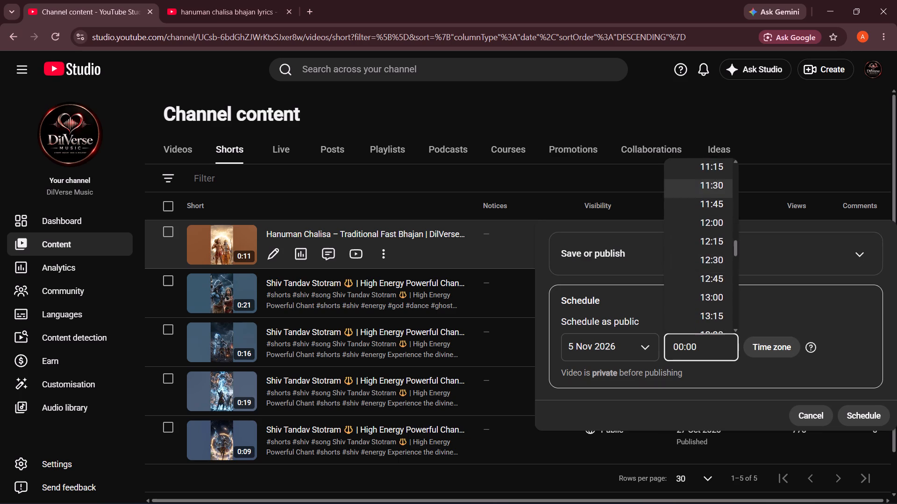
scroll(705, 263, "down", 4)
scroll(724, 305, "down", 1)
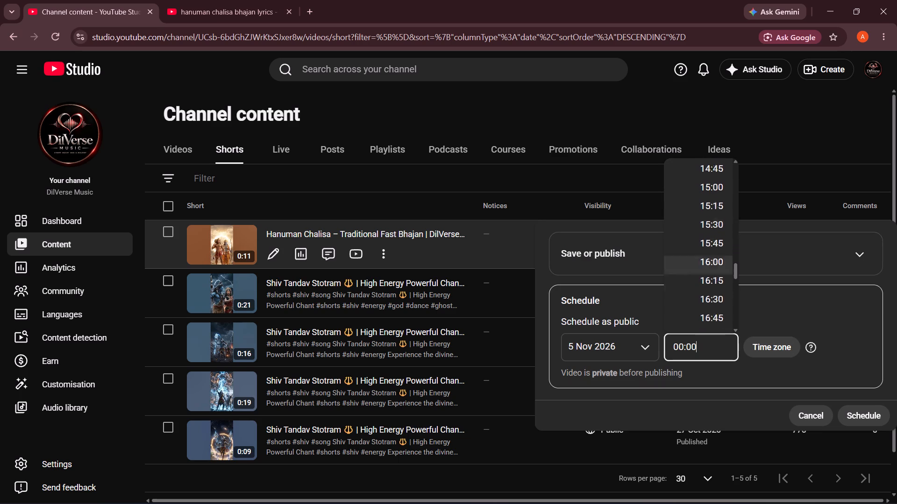
scroll(724, 305, "down", 3)
left_click(708, 278)
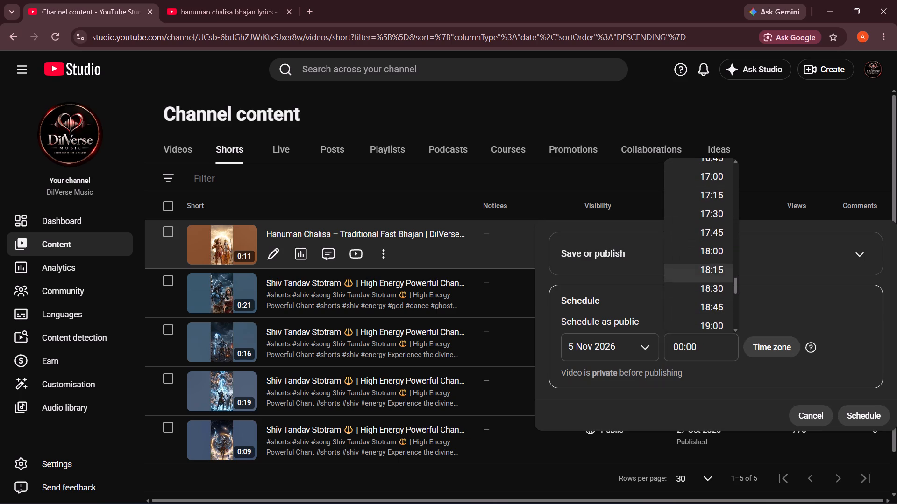
left_click(869, 425)
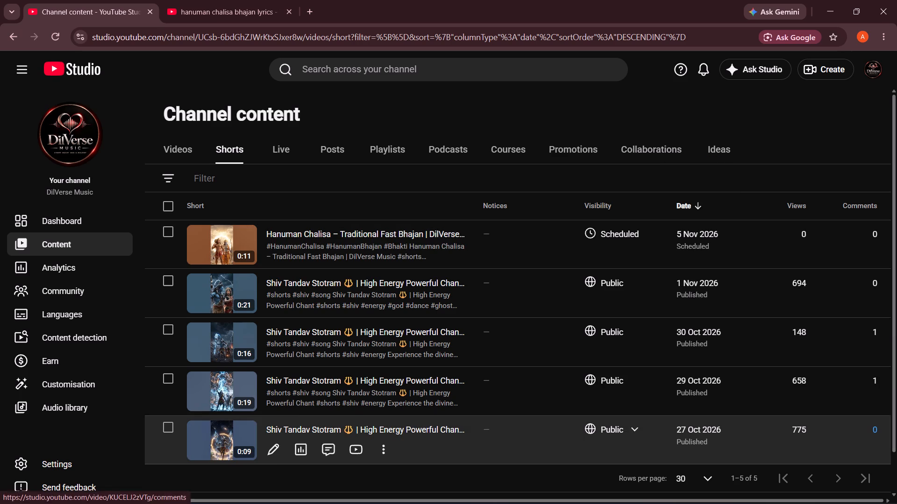